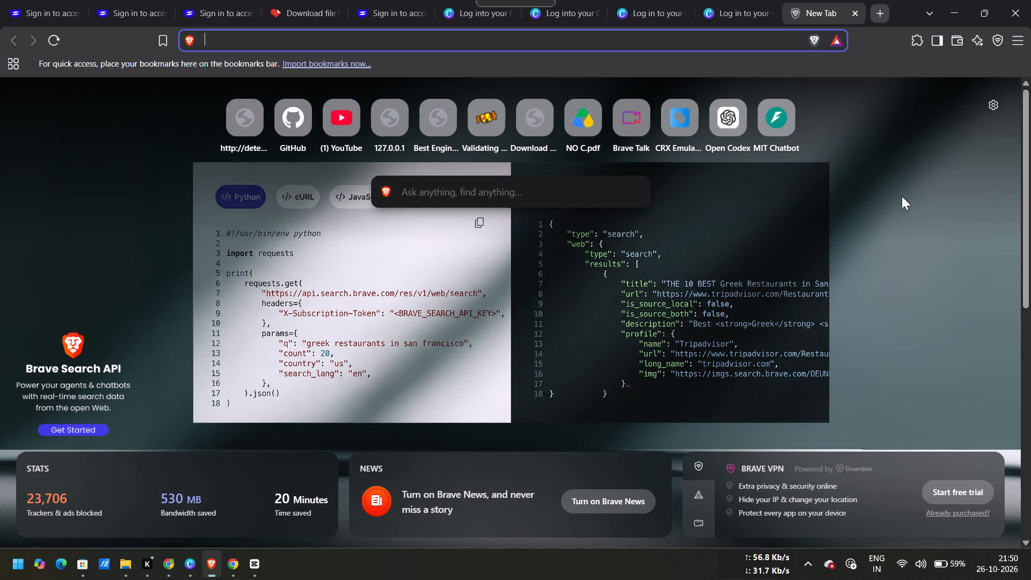
Switch to Canva and search from the home page for product showcase.
{"action": "left_click", "coordinate": [194, 568]}
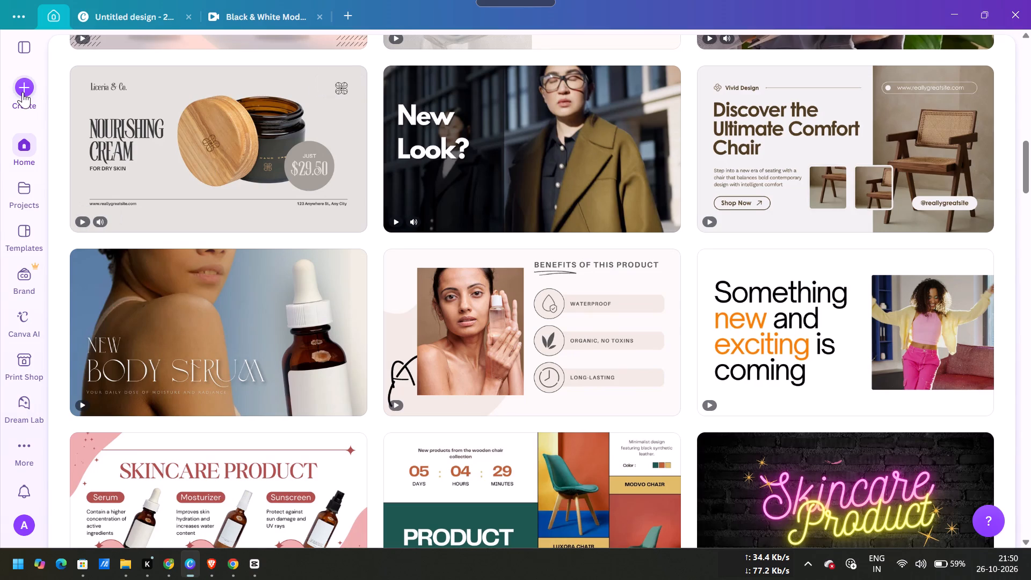
{"action": "left_click", "coordinate": [26, 150]}
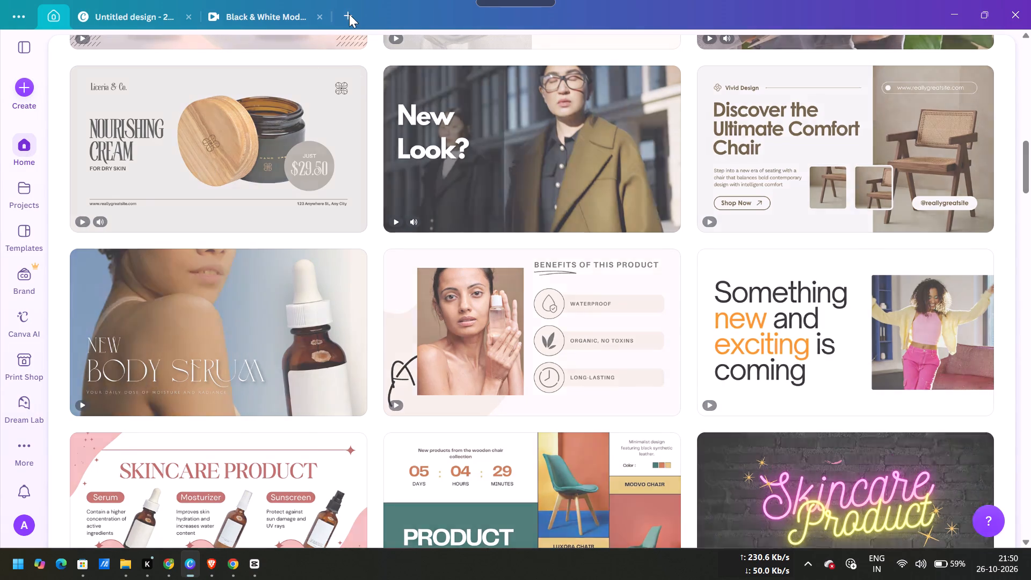
{"action": "left_click", "coordinate": [453, 190]}
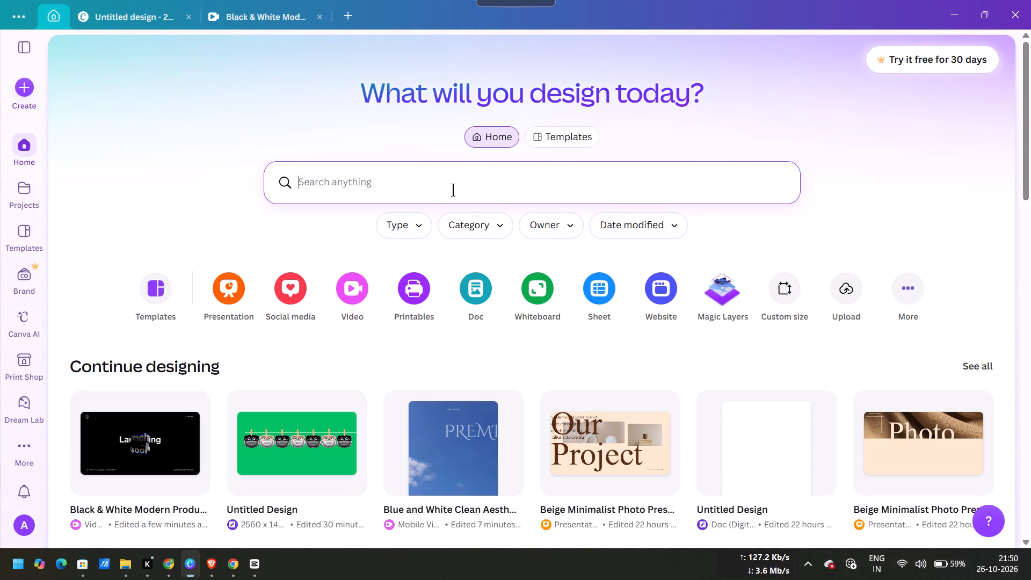
{"action": "type", "text": "product"}
{"action": "key", "text": "space"}
{"action": "type", "text": "showcse"}
{"action": "key", "text": "BackSpace"}
{"action": "key", "text": "BackSpace"}
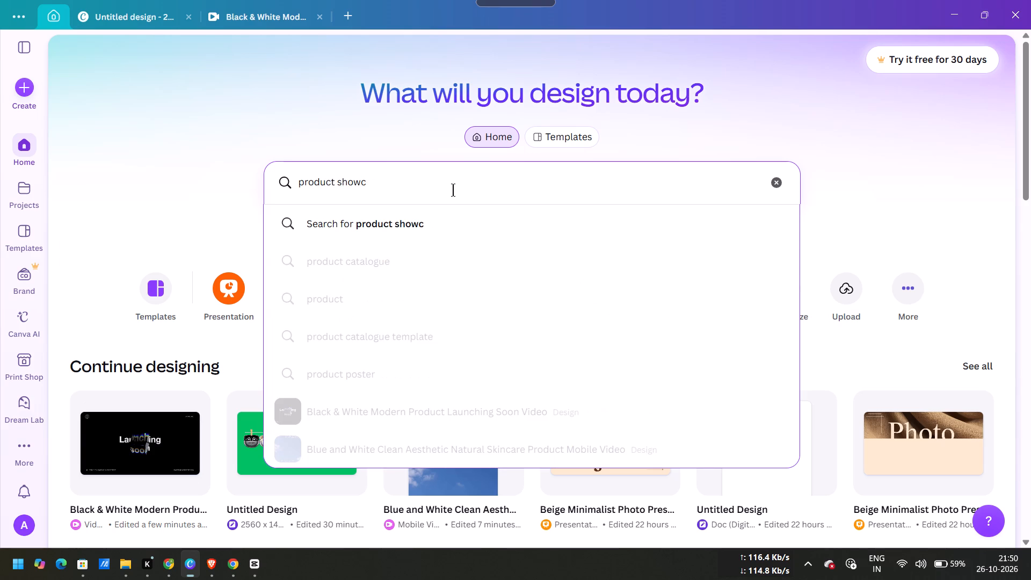
{"action": "key", "text": "BackSpace"}
{"action": "type", "text": "case"}
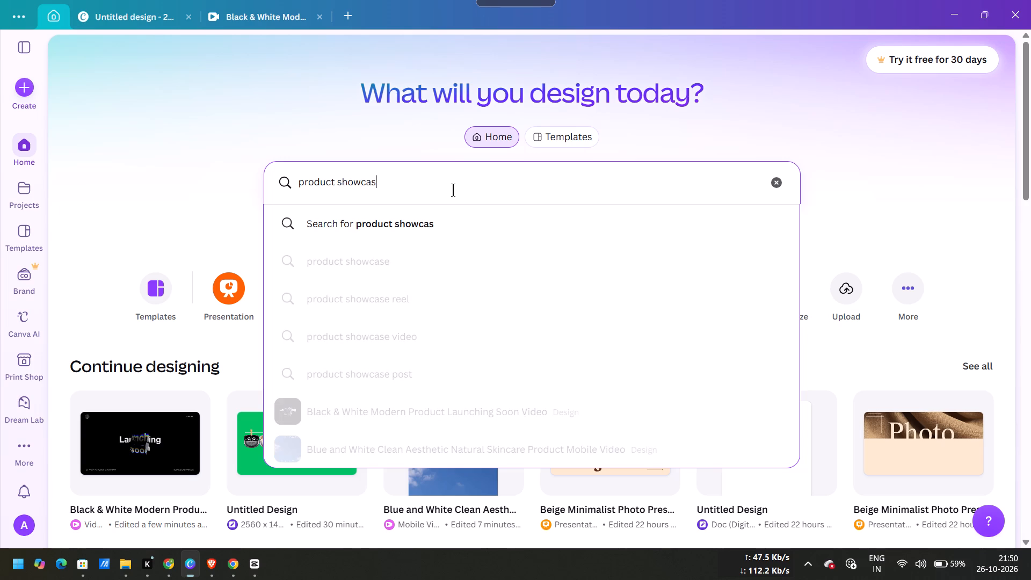
{"action": "key", "text": "space"}
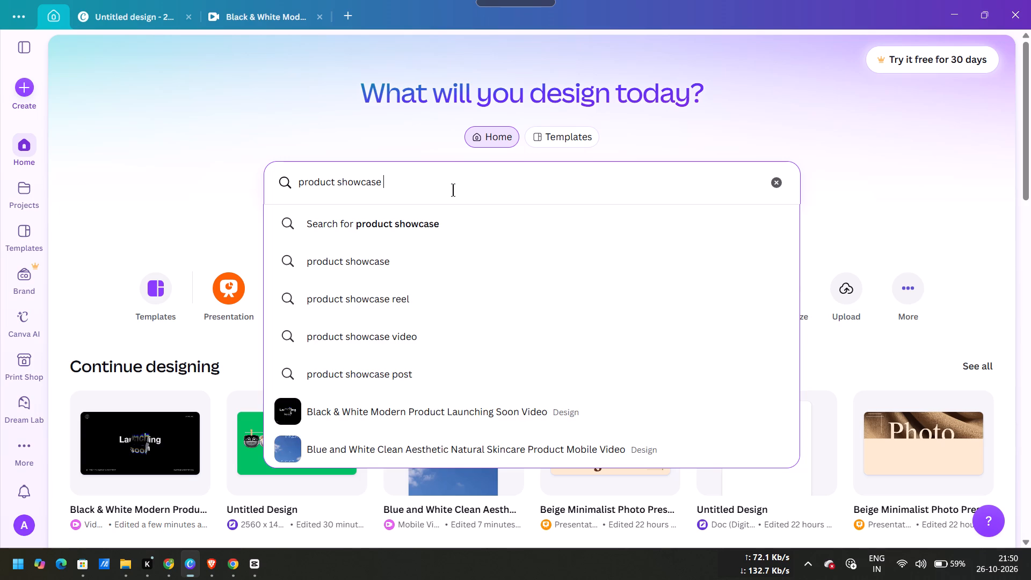
{"action": "key", "text": "Return"}
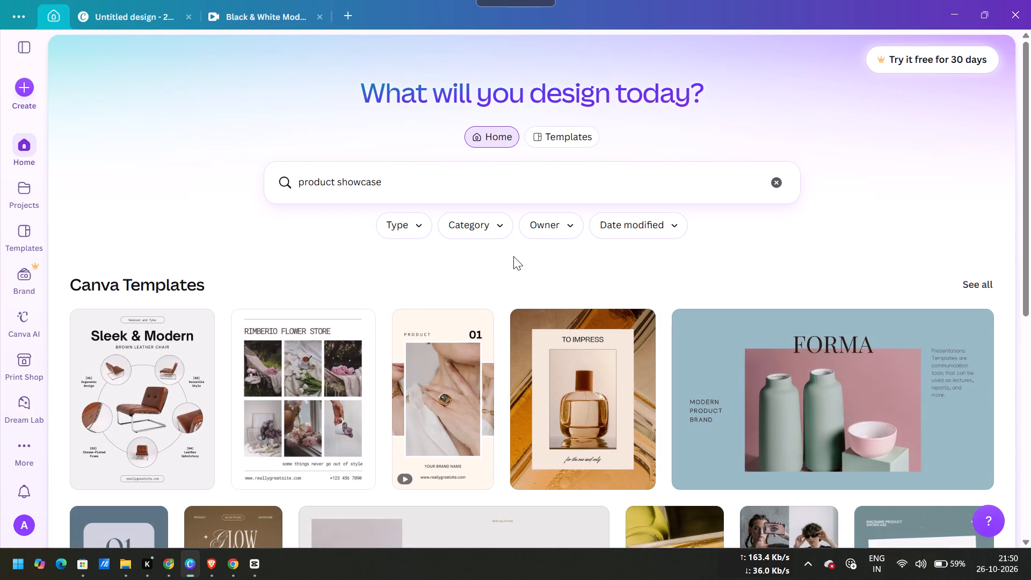
Replace the product showcase query with a home page search for earbuds.
{"action": "left_click", "coordinate": [786, 179]}
{"action": "left_click", "coordinate": [728, 187]}
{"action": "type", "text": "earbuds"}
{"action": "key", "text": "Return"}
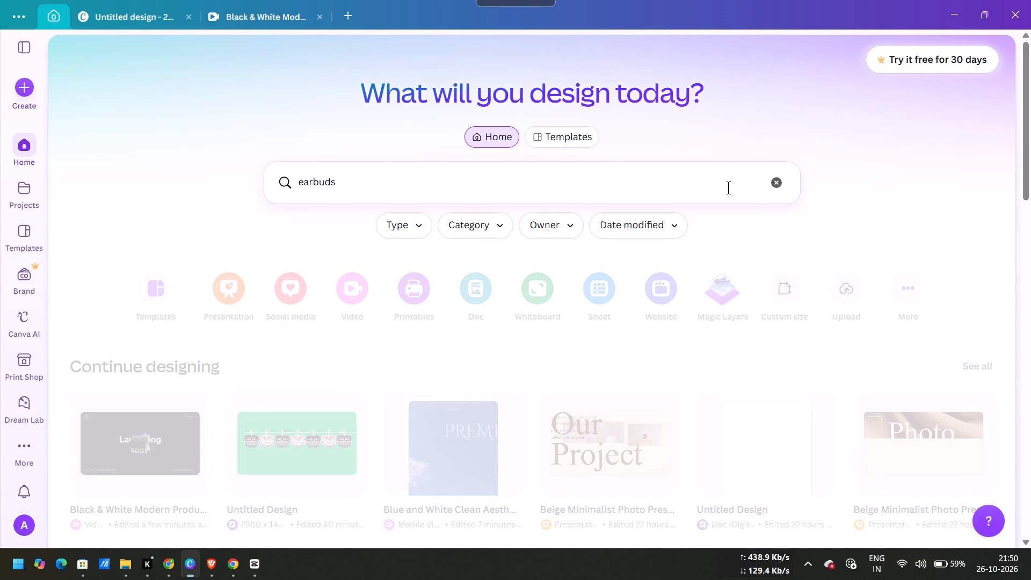
Look through the first set of earbuds template results for a suitable product showcase layout.
{"action": "scroll", "coordinate": [540, 366], "scroll_direction": "down", "scroll_amount": 1}
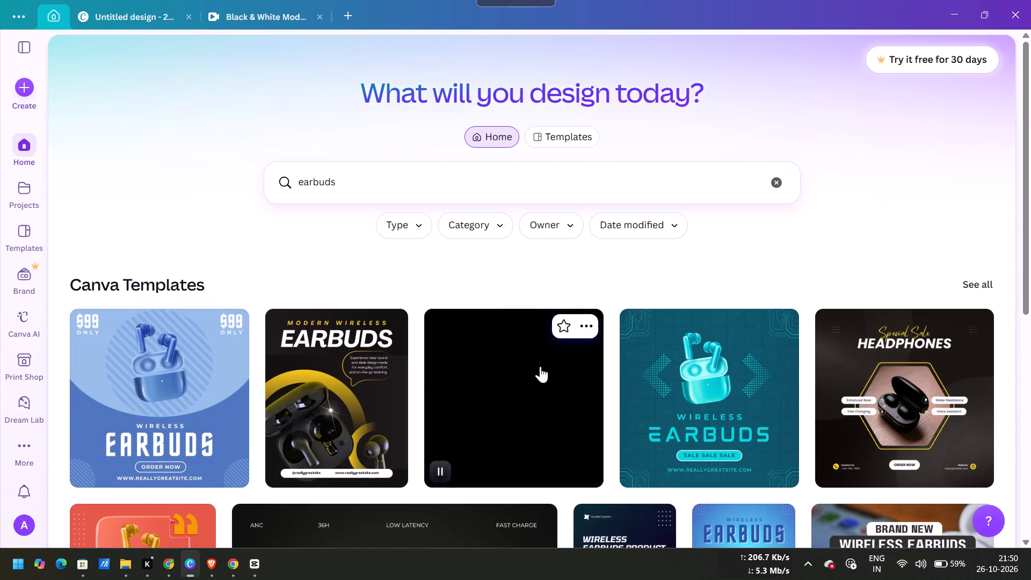
{"action": "scroll", "coordinate": [540, 366], "scroll_direction": "down", "scroll_amount": 1}
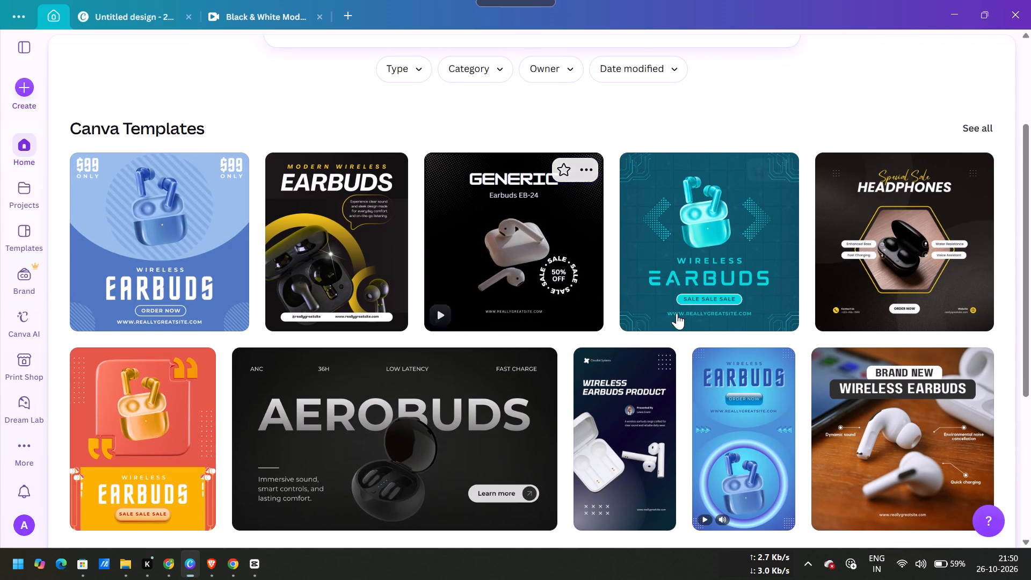
{"action": "scroll", "coordinate": [705, 296], "scroll_direction": "down", "scroll_amount": 1}
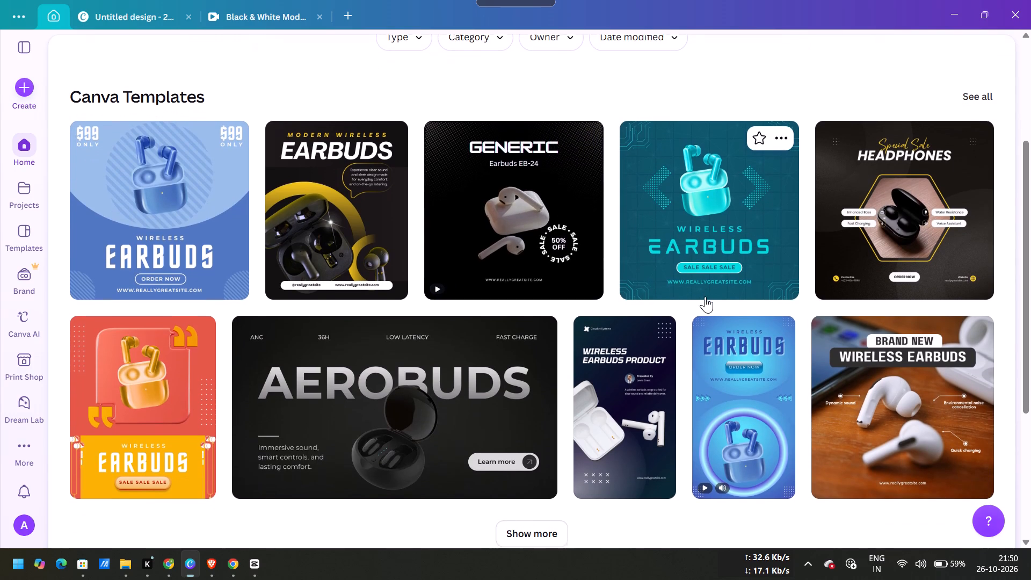
{"action": "scroll", "coordinate": [705, 296], "scroll_direction": "down", "scroll_amount": 2}
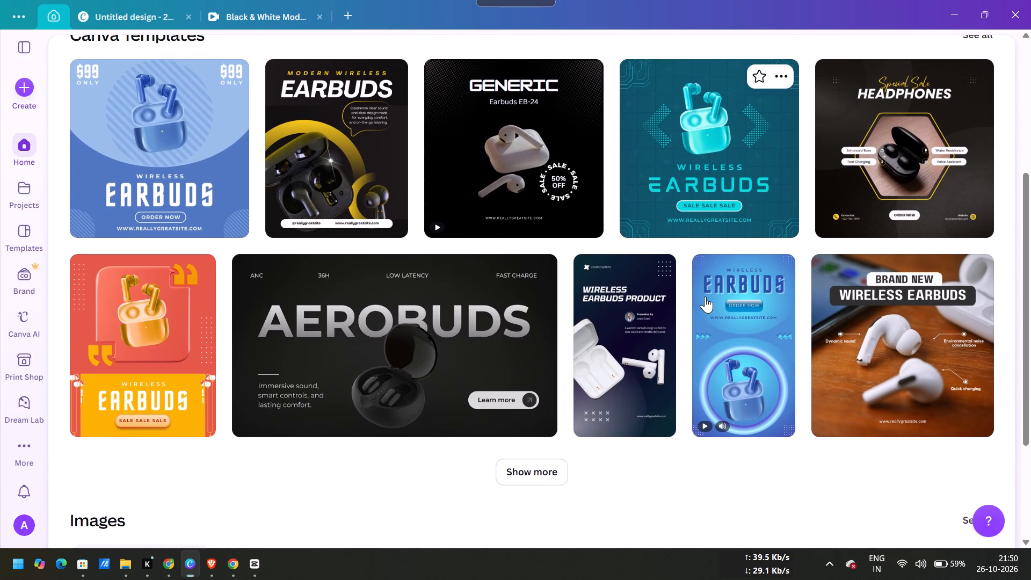
{"action": "scroll", "coordinate": [705, 296], "scroll_direction": "down", "scroll_amount": 2}
{"action": "scroll", "coordinate": [705, 296], "scroll_direction": "left", "scroll_amount": 1}
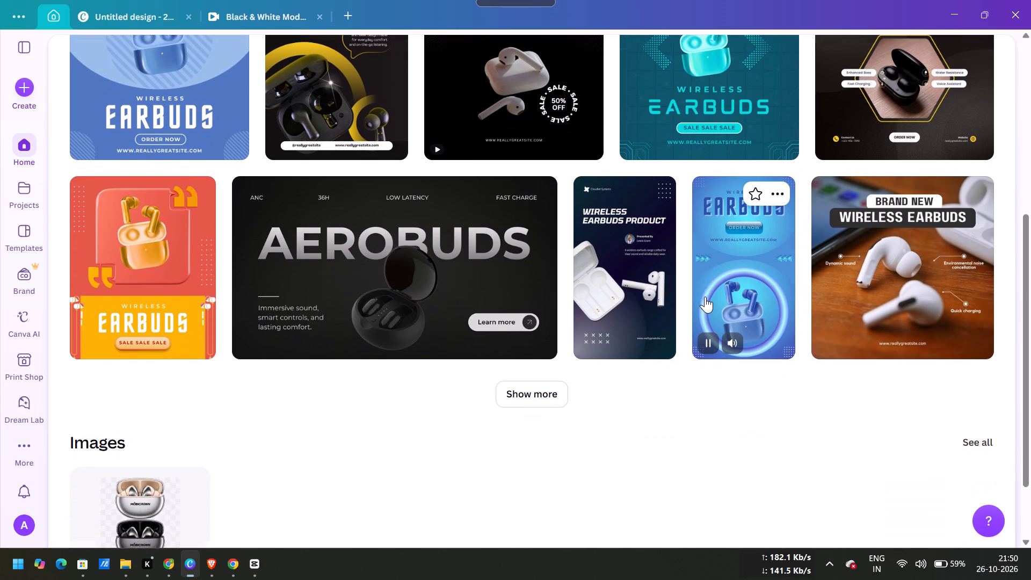
{"action": "scroll", "coordinate": [705, 296], "scroll_direction": "left", "scroll_amount": 2}
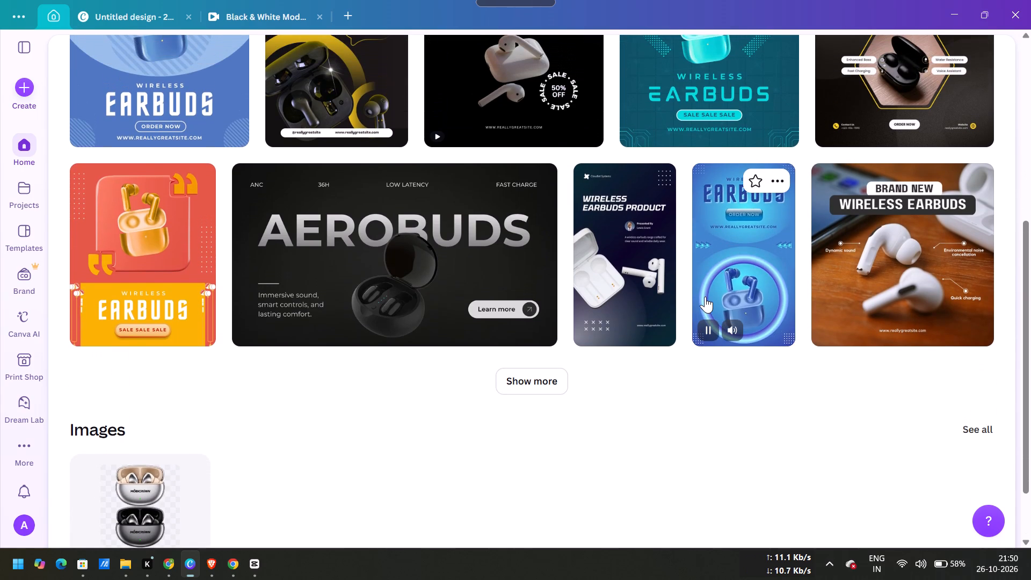
{"action": "scroll", "coordinate": [705, 296], "scroll_direction": "left", "scroll_amount": 1}
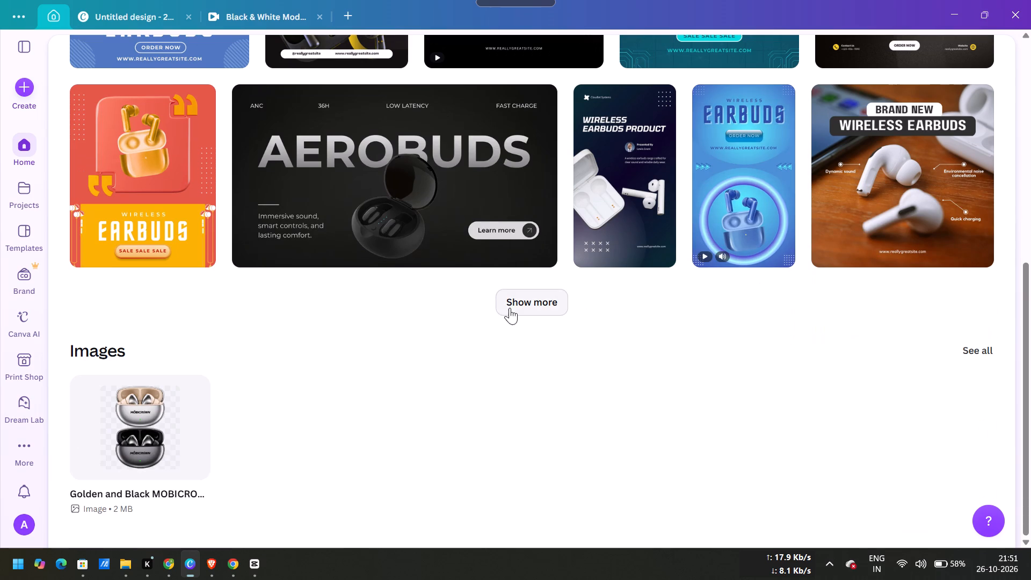
Load two further batches of earbuds templates and examine them, including the pages of the seven-page Wave Acoustics presentation.
{"action": "left_click", "coordinate": [510, 306]}
{"action": "scroll", "coordinate": [510, 306], "scroll_direction": "down", "scroll_amount": 4}
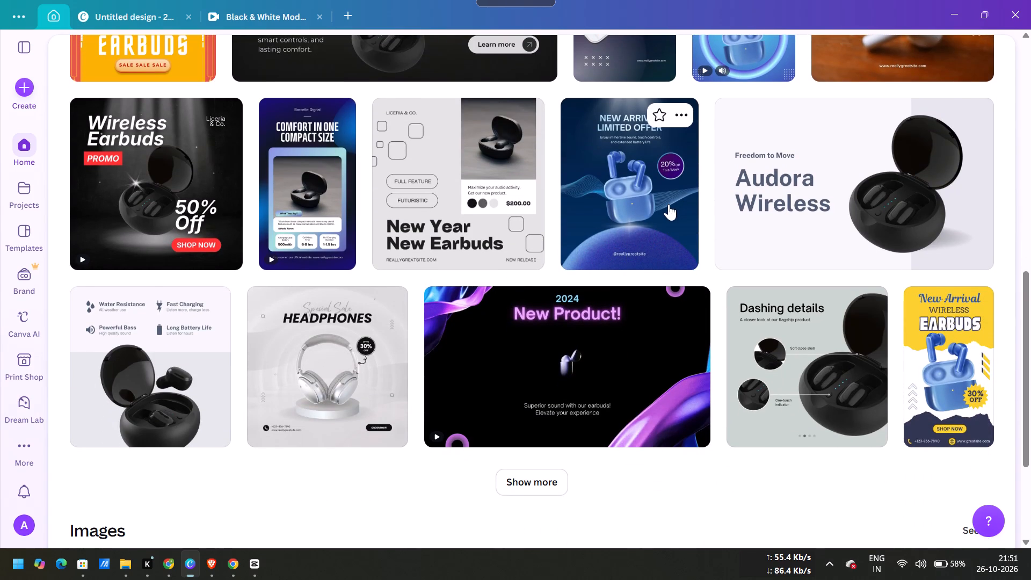
{"action": "scroll", "coordinate": [669, 204], "scroll_direction": "down", "scroll_amount": 3}
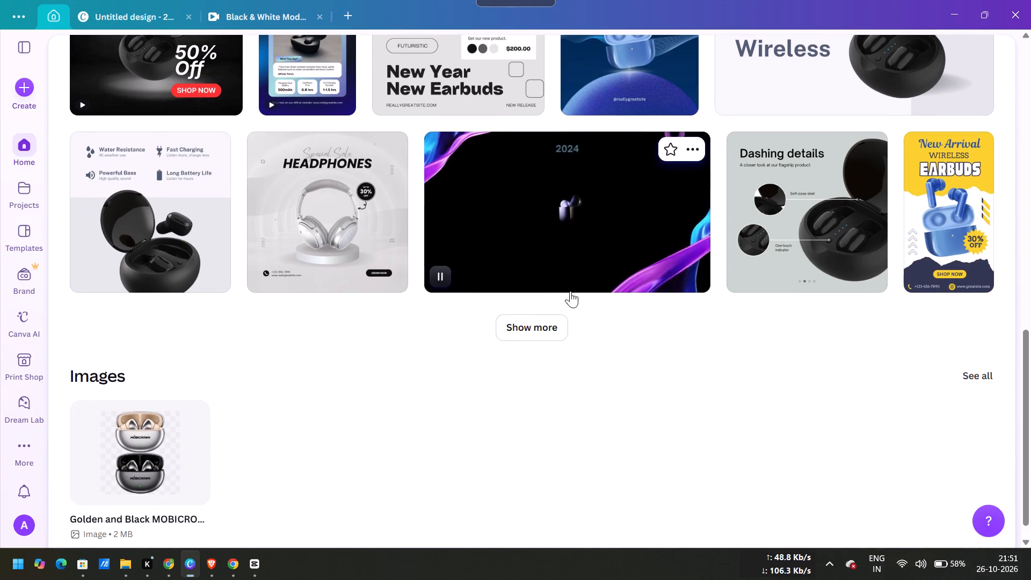
{"action": "left_click", "coordinate": [545, 318]}
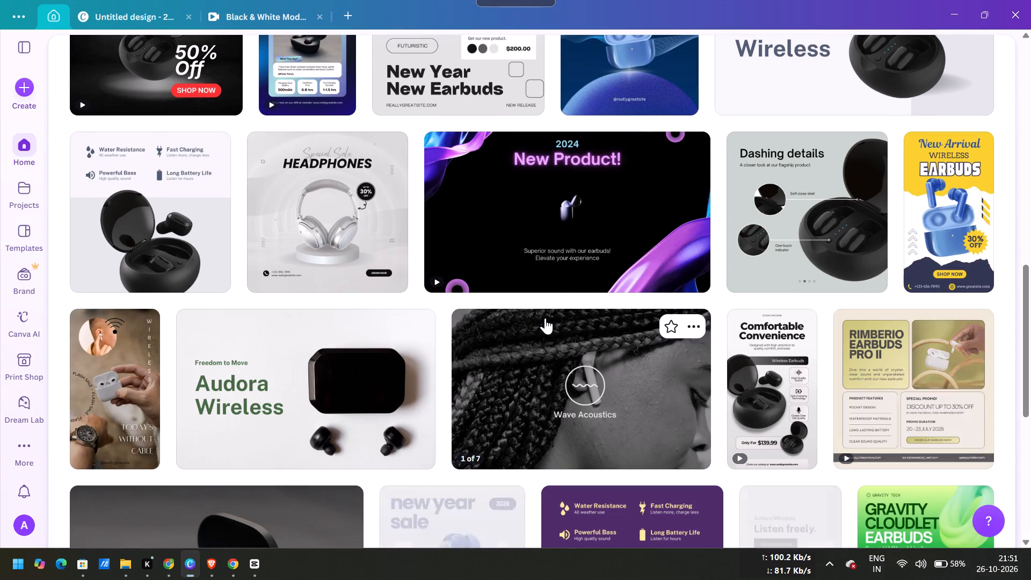
{"action": "scroll", "coordinate": [545, 318], "scroll_direction": "down", "scroll_amount": 3}
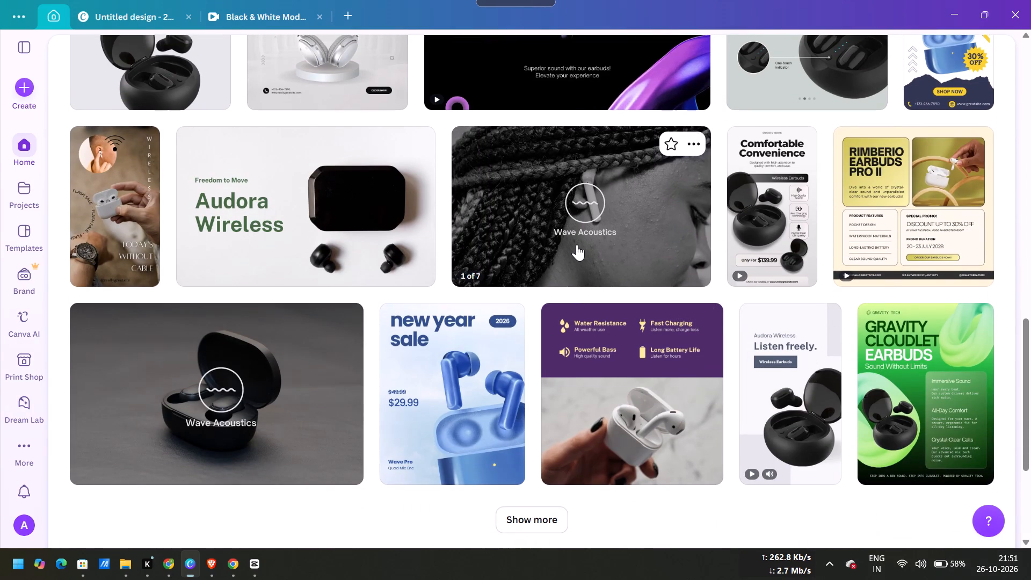
{"action": "left_click_drag", "start_coordinate": [577, 244], "coordinate": [503, 236]}
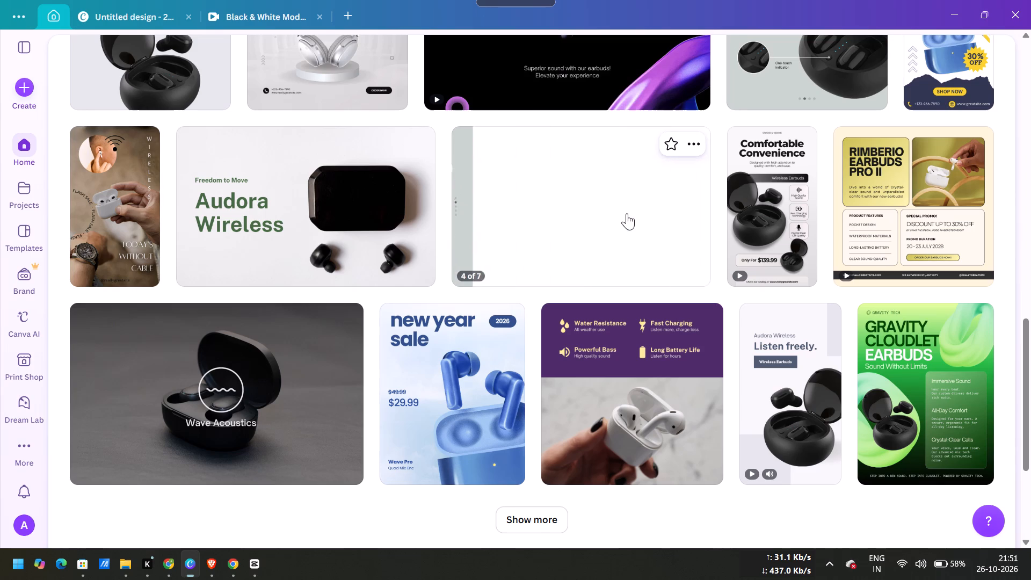
{"action": "scroll", "coordinate": [627, 213], "scroll_direction": "down", "scroll_amount": 2}
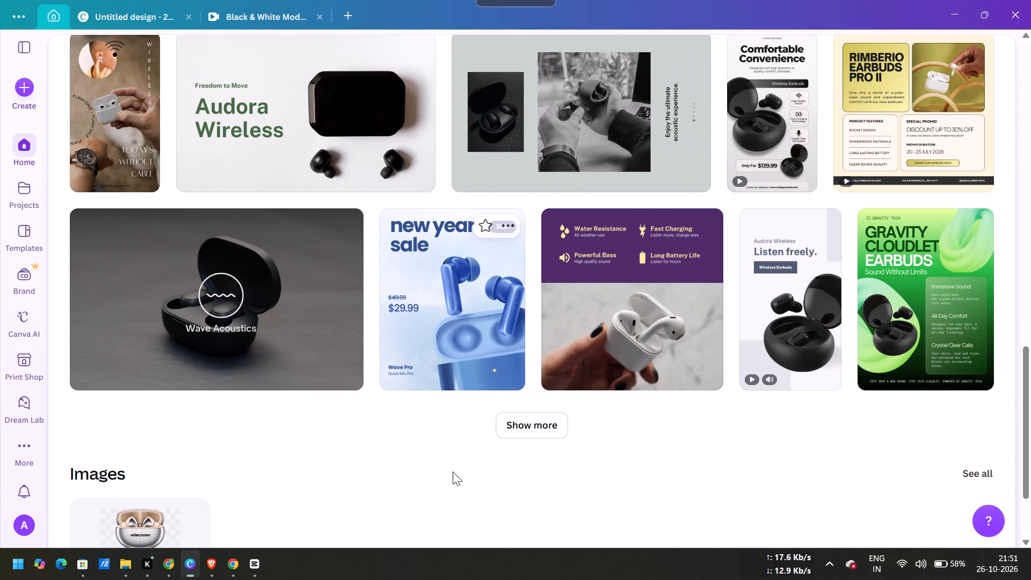
Load more template results, examine the earbuds and headphones designs, and preview the yellow smartwatch video template.
{"action": "left_click", "coordinate": [541, 432]}
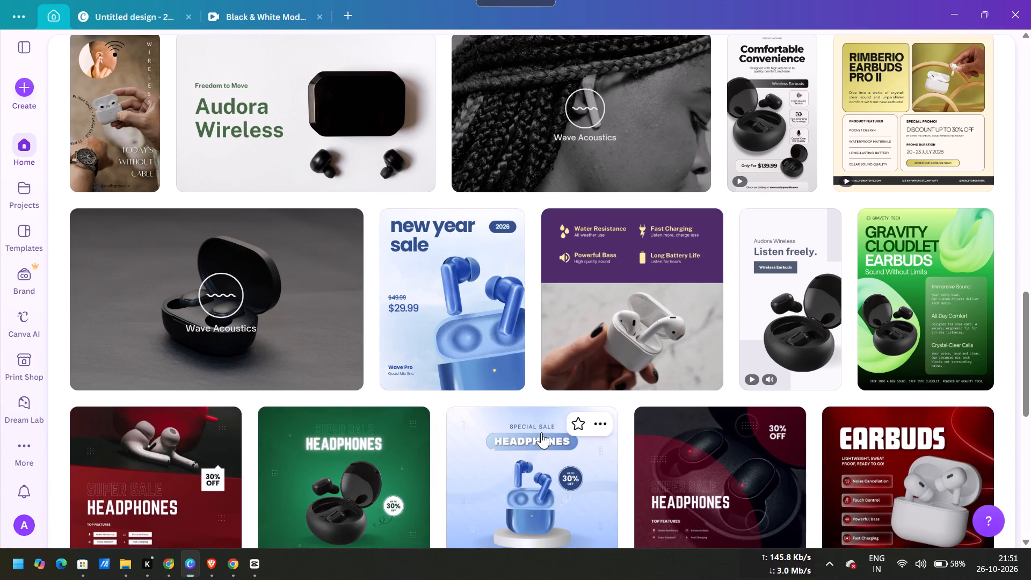
{"action": "scroll", "coordinate": [541, 432], "scroll_direction": "down", "scroll_amount": 3}
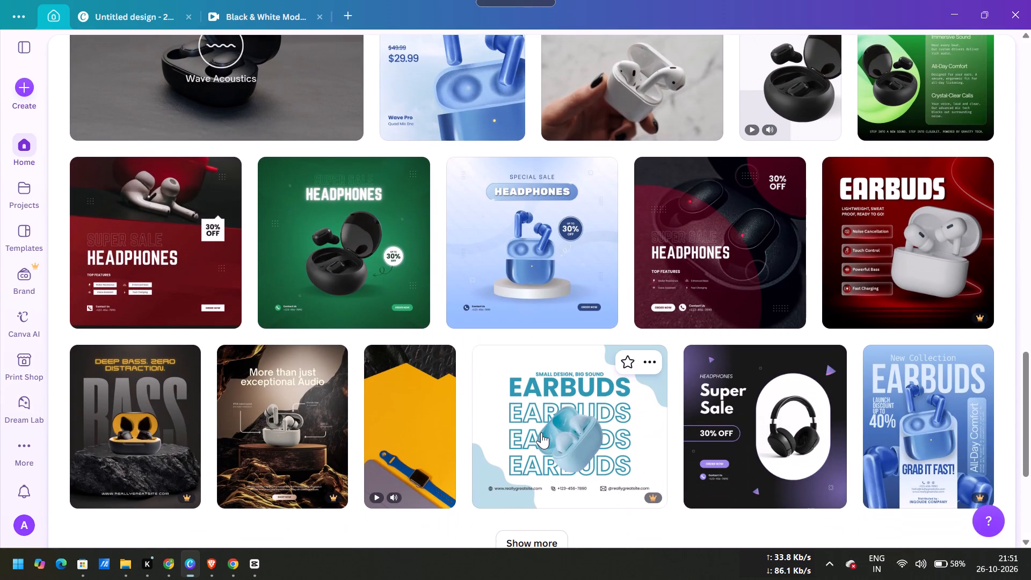
{"action": "scroll", "coordinate": [541, 432], "scroll_direction": "down", "scroll_amount": 1}
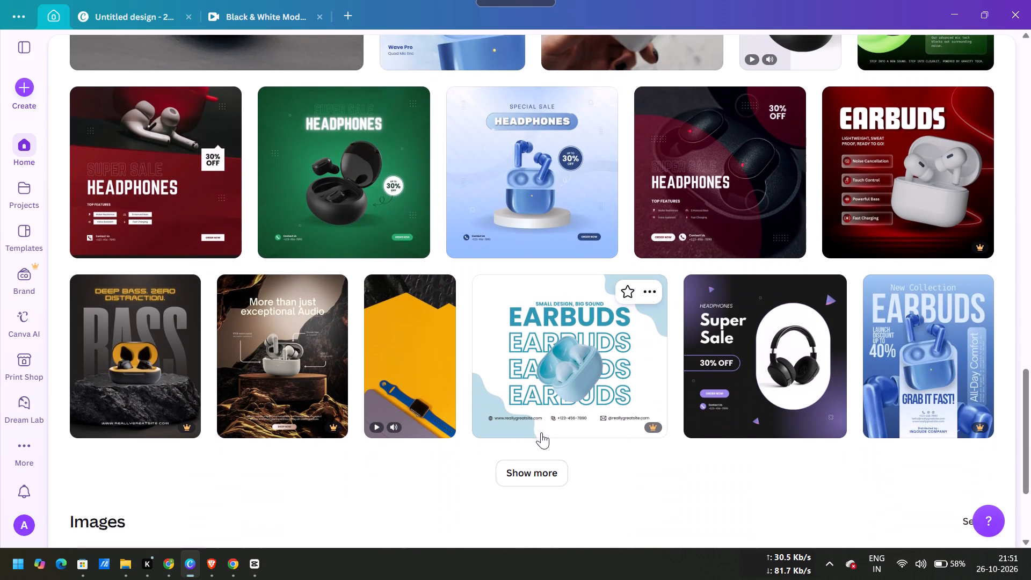
{"action": "scroll", "coordinate": [541, 432], "scroll_direction": "down", "scroll_amount": 1}
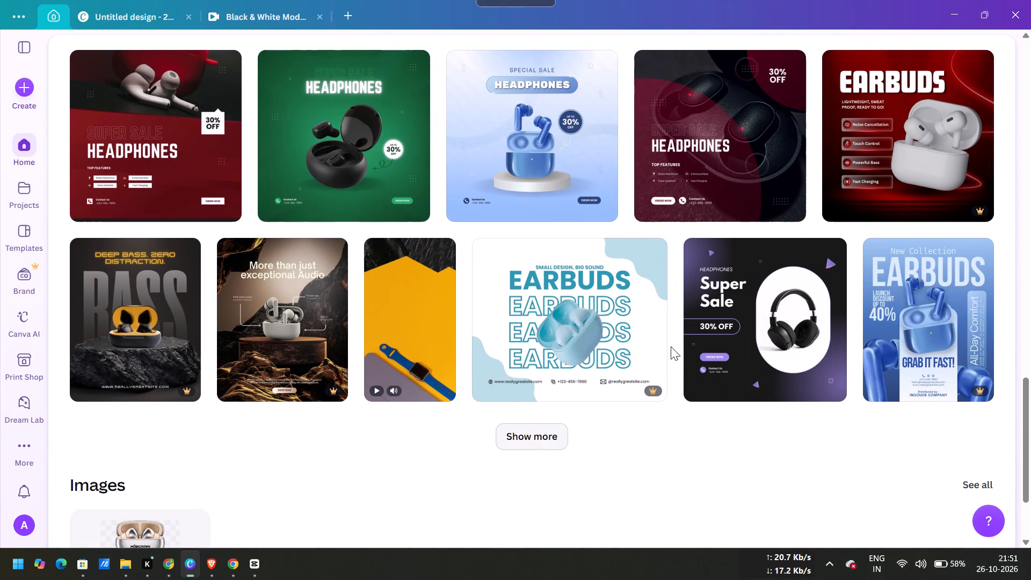
{"action": "scroll", "coordinate": [561, 313], "scroll_direction": "down", "scroll_amount": 1}
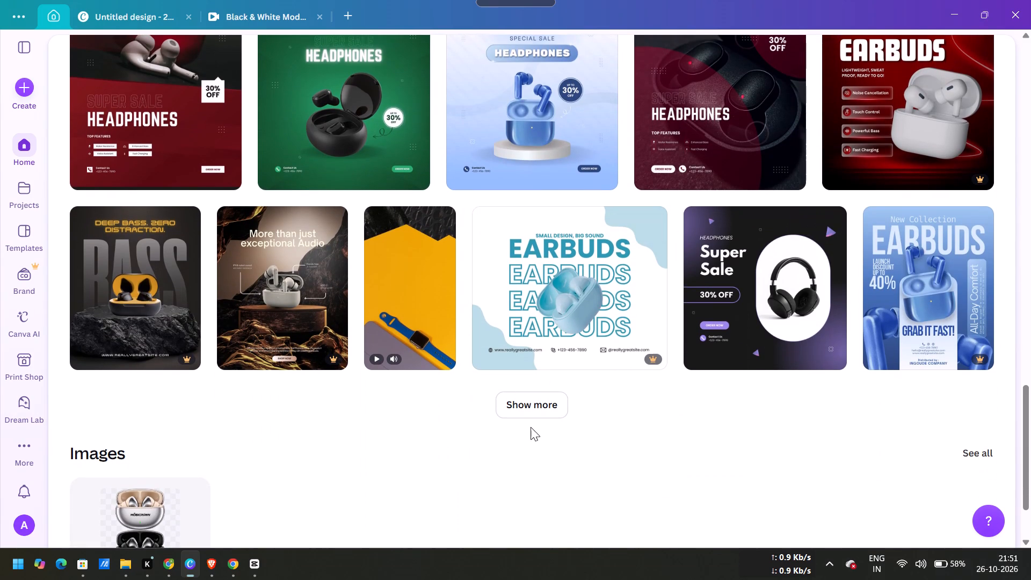
{"action": "left_click", "coordinate": [542, 412]}
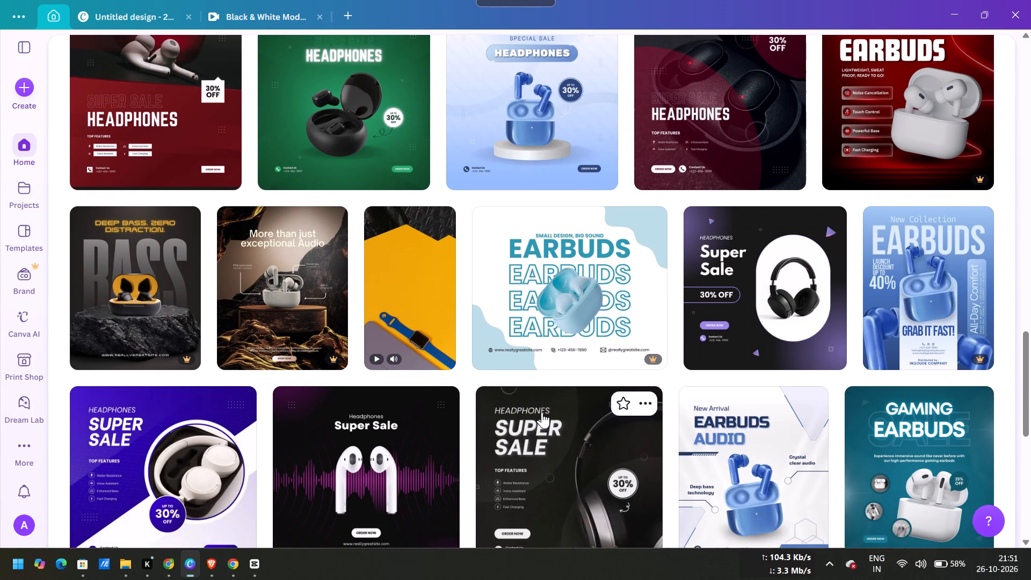
{"action": "scroll", "coordinate": [542, 412], "scroll_direction": "down", "scroll_amount": 4}
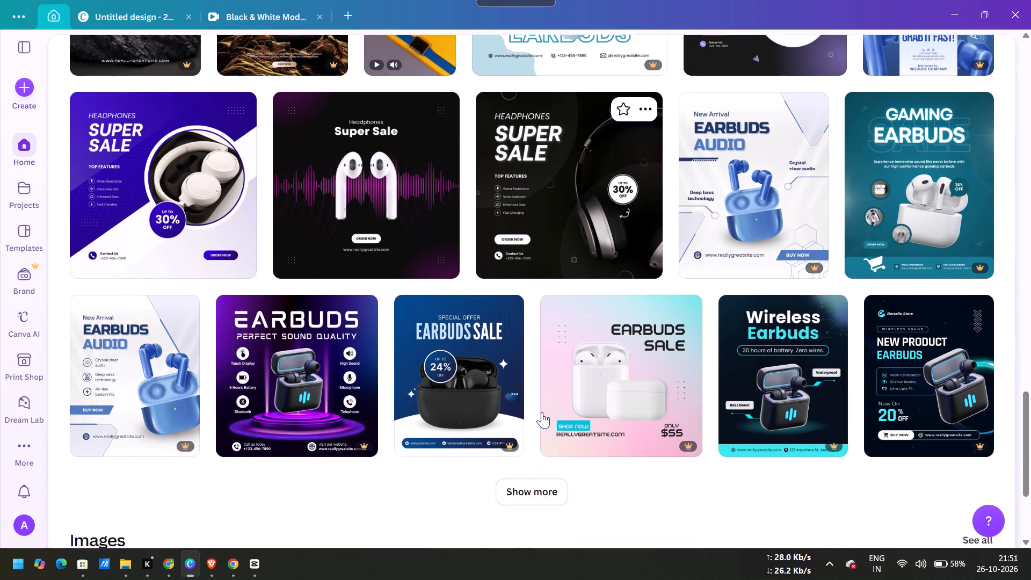
{"action": "scroll", "coordinate": [542, 412], "scroll_direction": "down", "scroll_amount": 2}
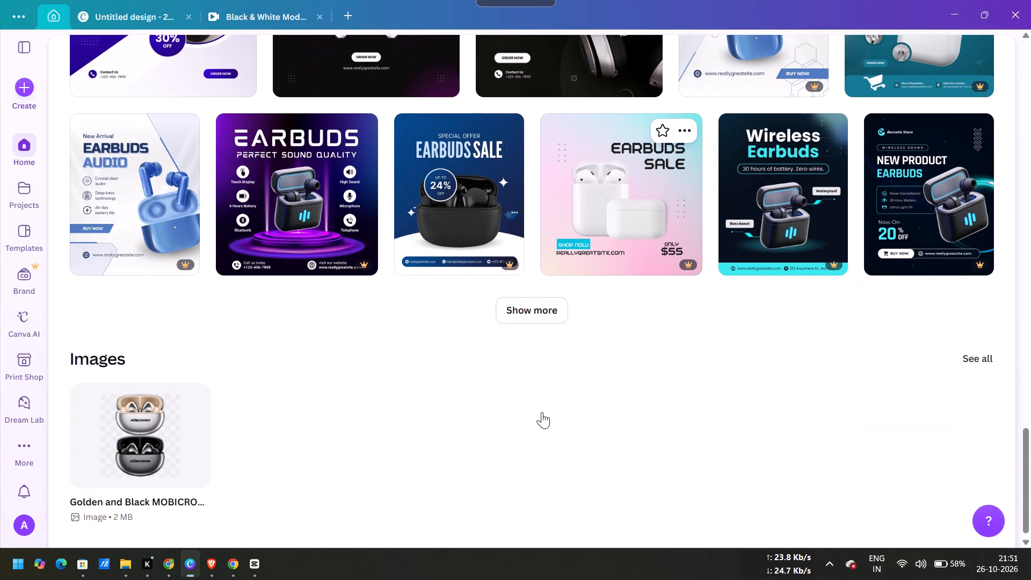
{"action": "scroll", "coordinate": [542, 412], "scroll_direction": "down", "scroll_amount": 1}
{"action": "left_click", "coordinate": [518, 317]}
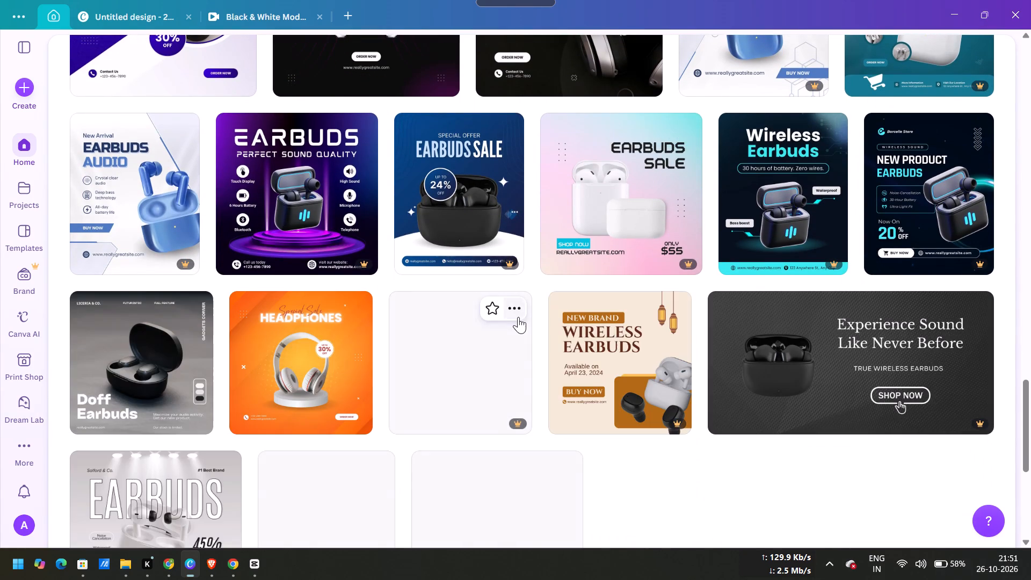
{"action": "scroll", "coordinate": [518, 317], "scroll_direction": "down", "scroll_amount": 2}
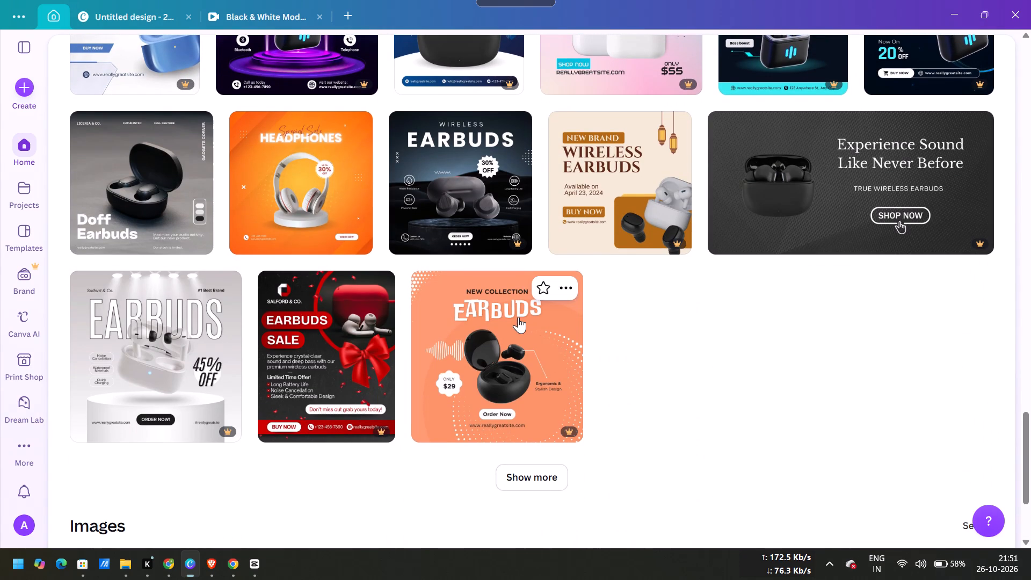
{"action": "scroll", "coordinate": [518, 317], "scroll_direction": "up", "scroll_amount": 9}
{"action": "scroll", "coordinate": [518, 317], "scroll_direction": "down", "scroll_amount": 1}
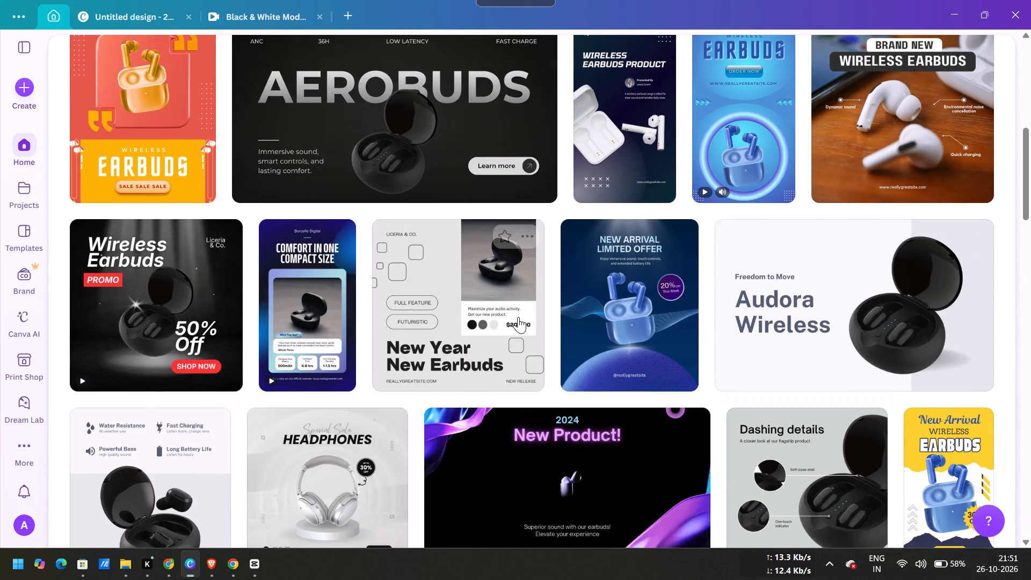
{"action": "scroll", "coordinate": [518, 317], "scroll_direction": "down", "scroll_amount": 2}
{"action": "scroll", "coordinate": [518, 317], "scroll_direction": "up", "scroll_amount": 4}
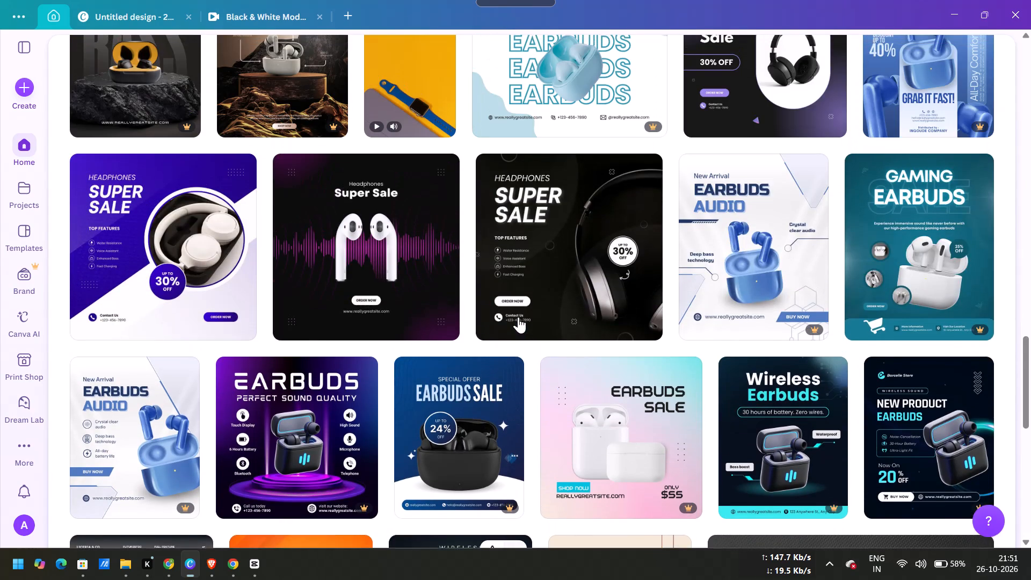
{"action": "scroll", "coordinate": [518, 317], "scroll_direction": "up", "scroll_amount": 6}
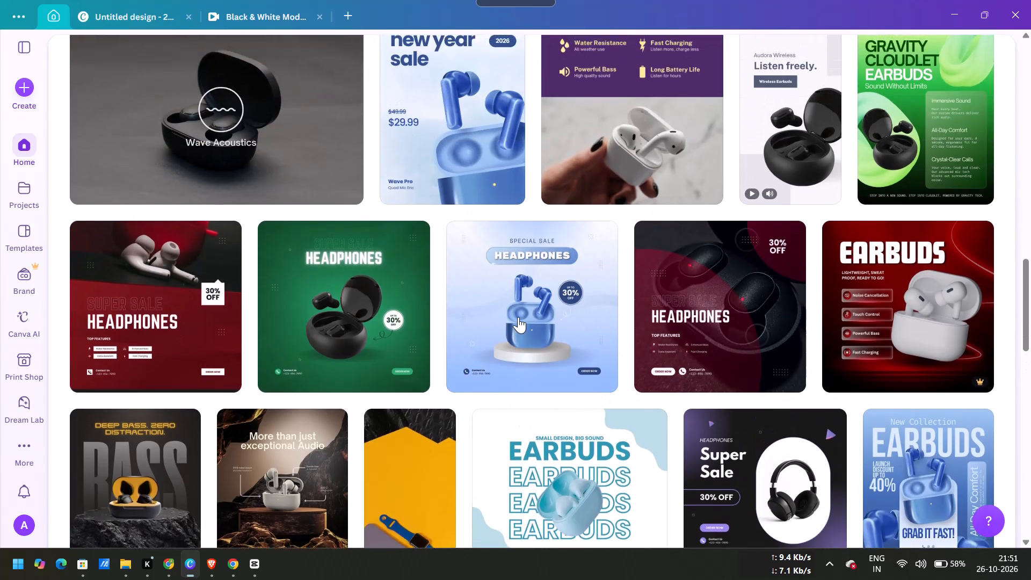
{"action": "scroll", "coordinate": [518, 317], "scroll_direction": "down", "scroll_amount": 2}
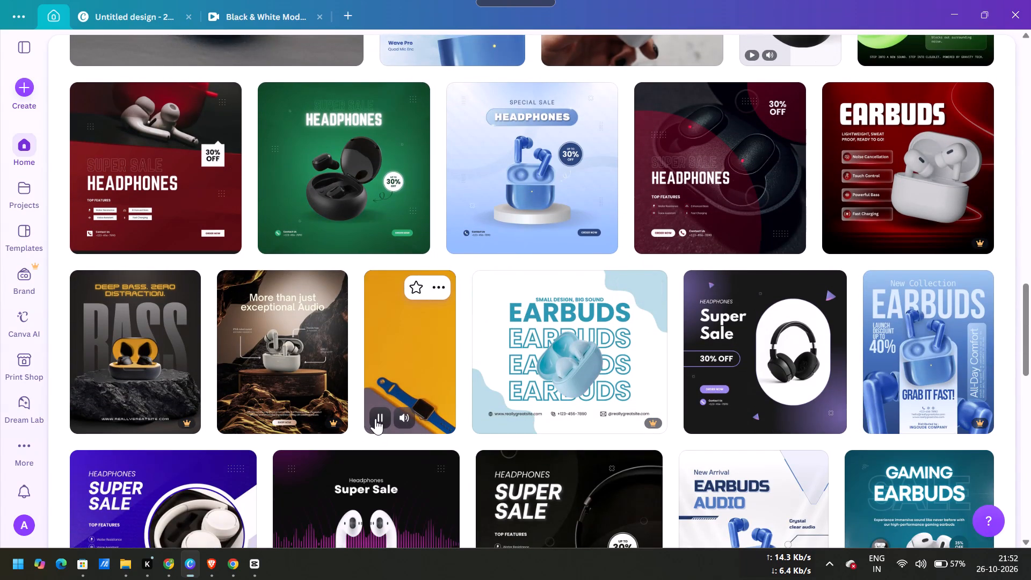
{"action": "left_click", "coordinate": [375, 418]}
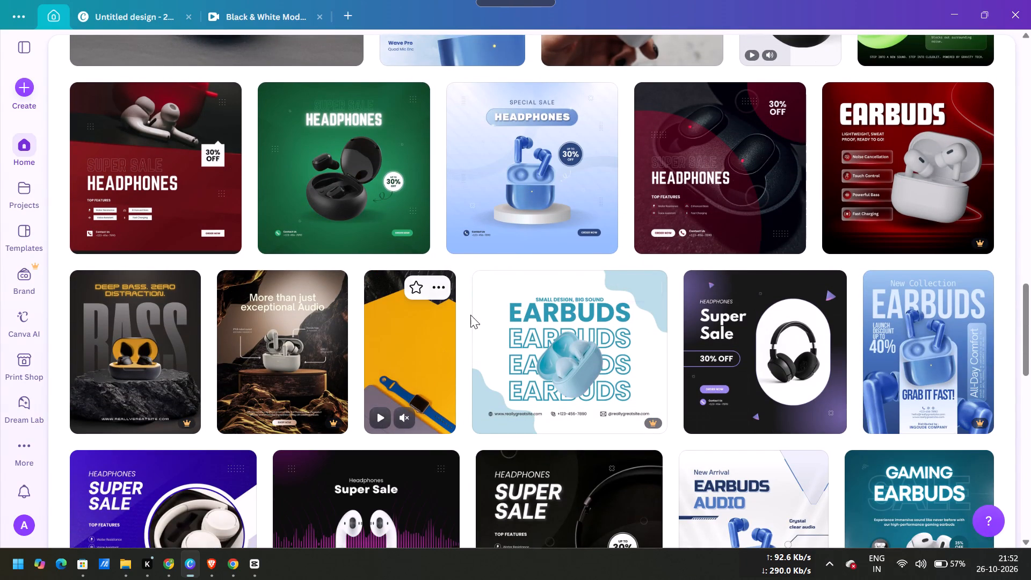
Go back through the earbuds results and open the preview of the blue New Arrival Limited Offer template.
{"action": "scroll", "coordinate": [473, 310], "scroll_direction": "up", "scroll_amount": 4}
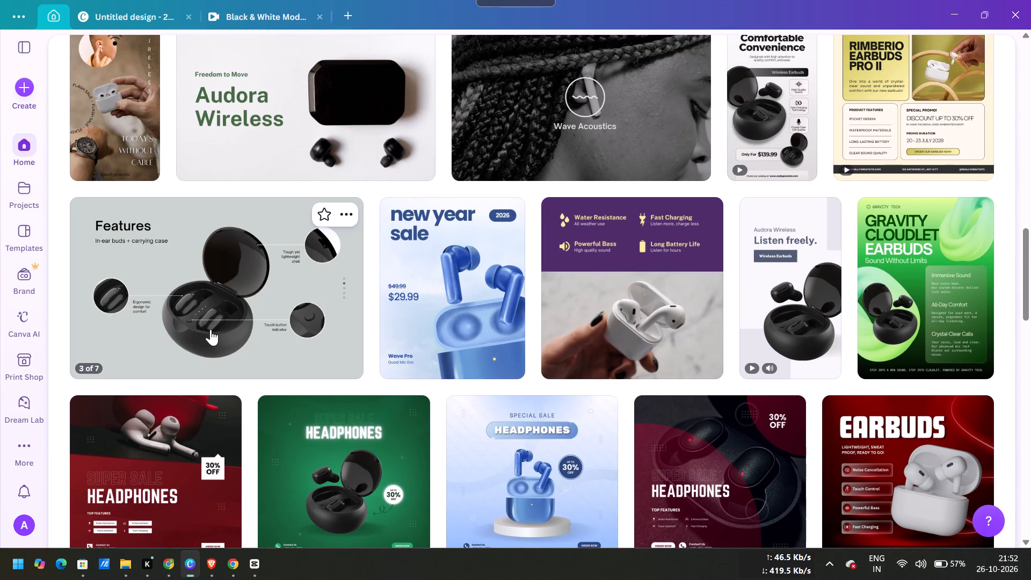
{"action": "scroll", "coordinate": [210, 329], "scroll_direction": "up", "scroll_amount": 2}
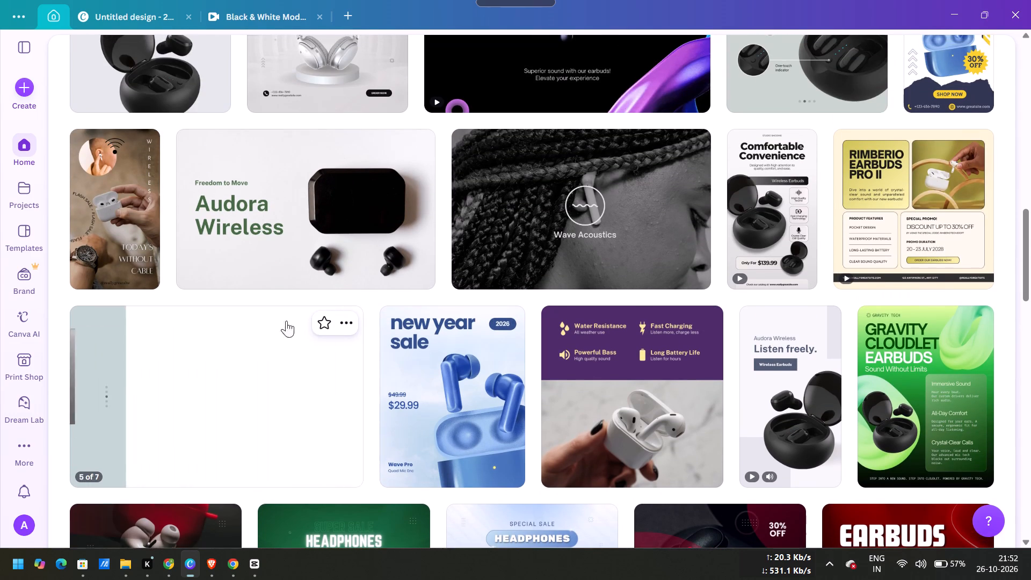
{"action": "scroll", "coordinate": [548, 268], "scroll_direction": "up", "scroll_amount": 3}
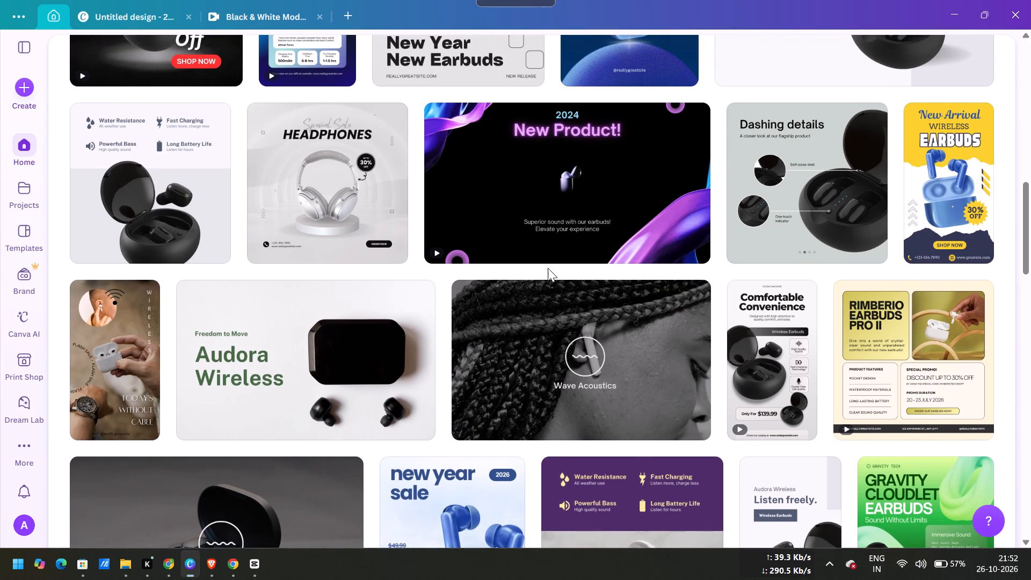
{"action": "scroll", "coordinate": [548, 268], "scroll_direction": "up", "scroll_amount": 4}
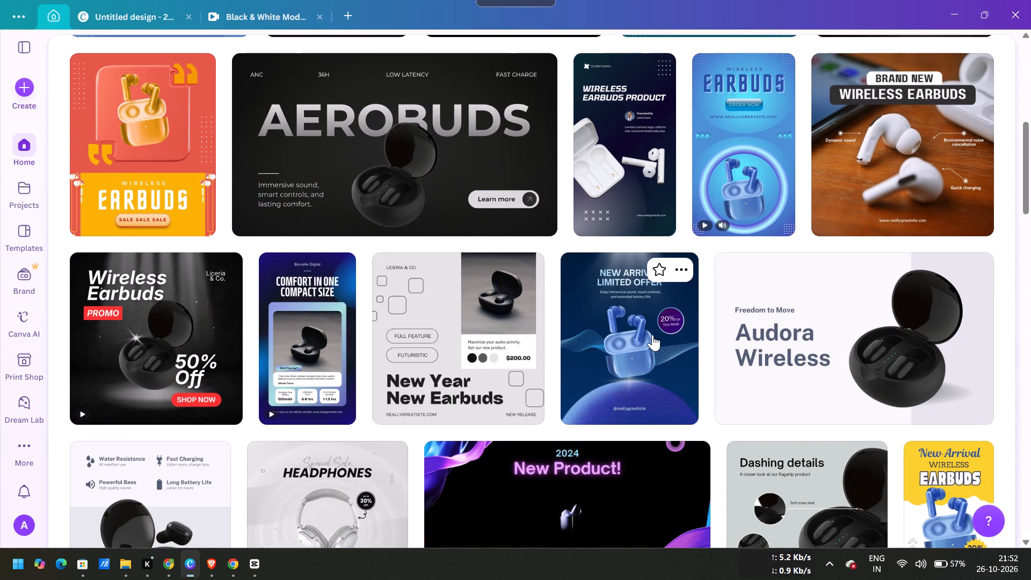
{"action": "double_click", "coordinate": [652, 335]}
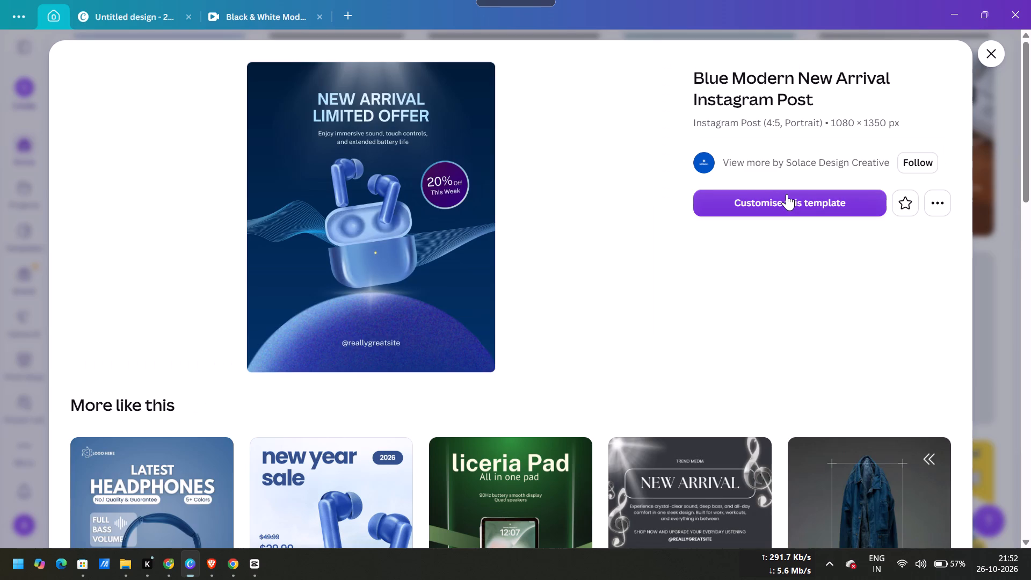
Examine the similar templates suggested below the Blue Modern New Arrival Instagram Post preview.
{"action": "scroll", "coordinate": [787, 194], "scroll_direction": "down", "scroll_amount": 6}
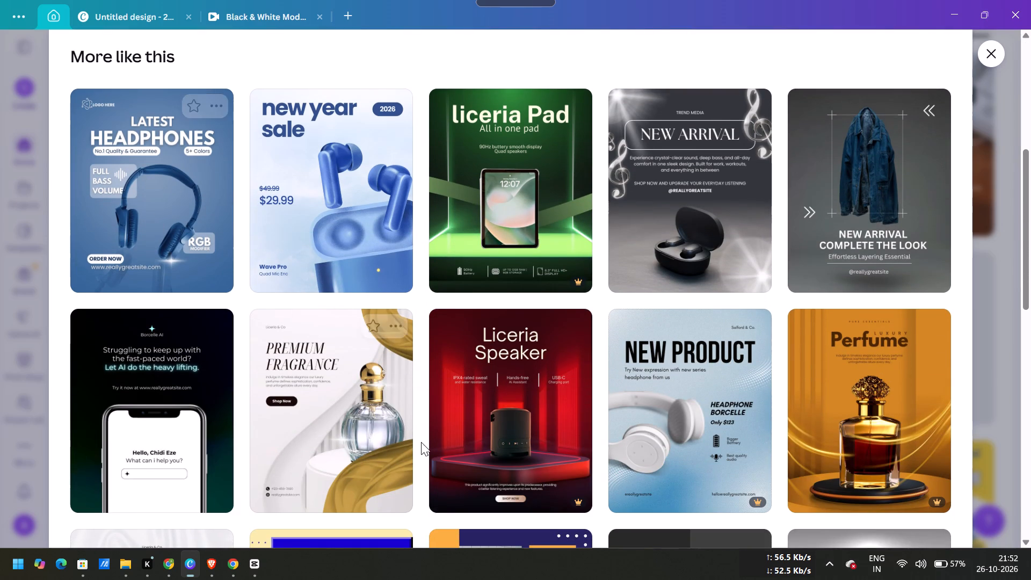
{"action": "scroll", "coordinate": [421, 442], "scroll_direction": "down", "scroll_amount": 4}
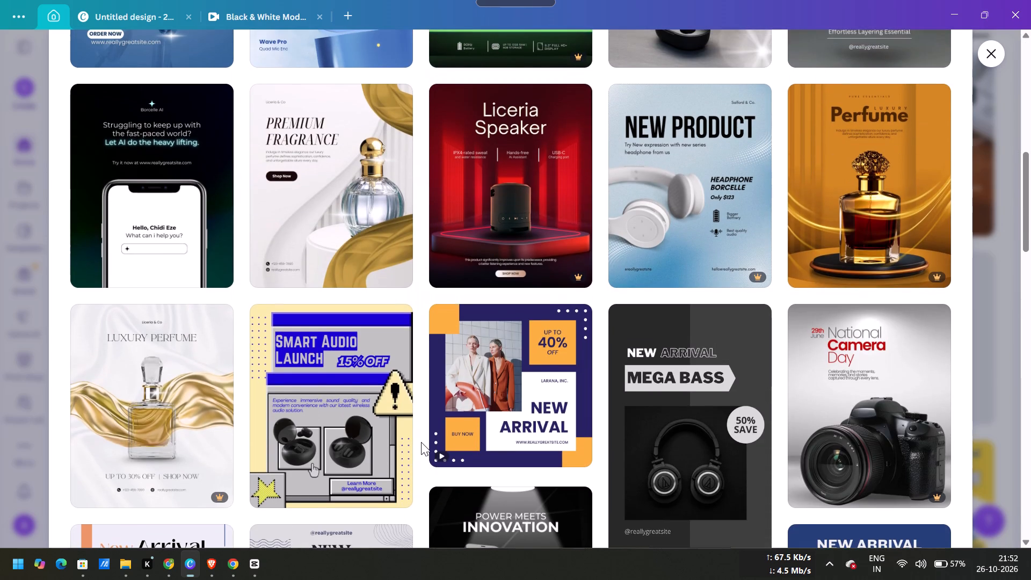
{"action": "scroll", "coordinate": [421, 442], "scroll_direction": "down", "scroll_amount": 3}
{"action": "scroll", "coordinate": [421, 442], "scroll_direction": "up", "scroll_amount": 3}
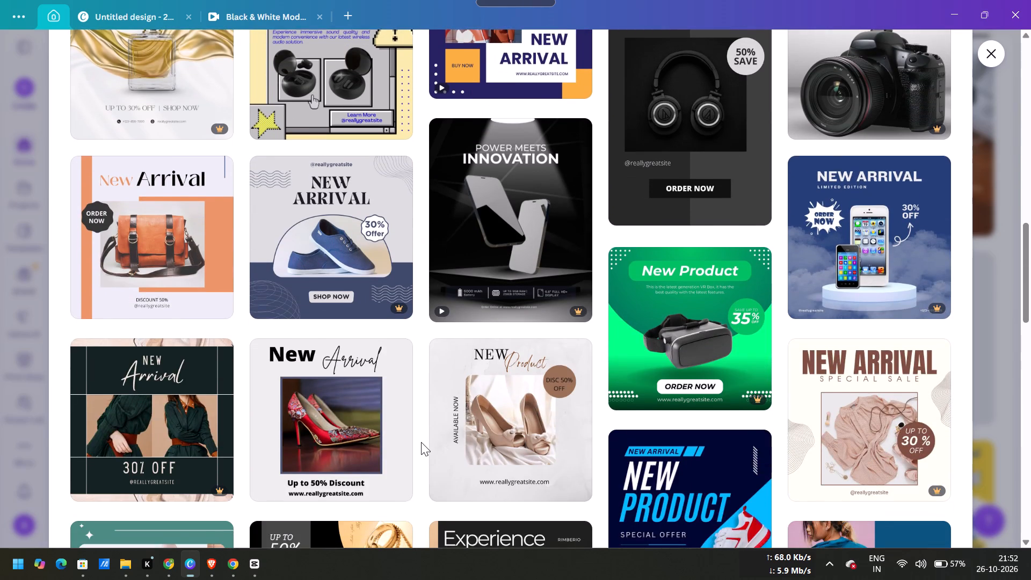
{"action": "scroll", "coordinate": [421, 442], "scroll_direction": "up", "scroll_amount": 9}
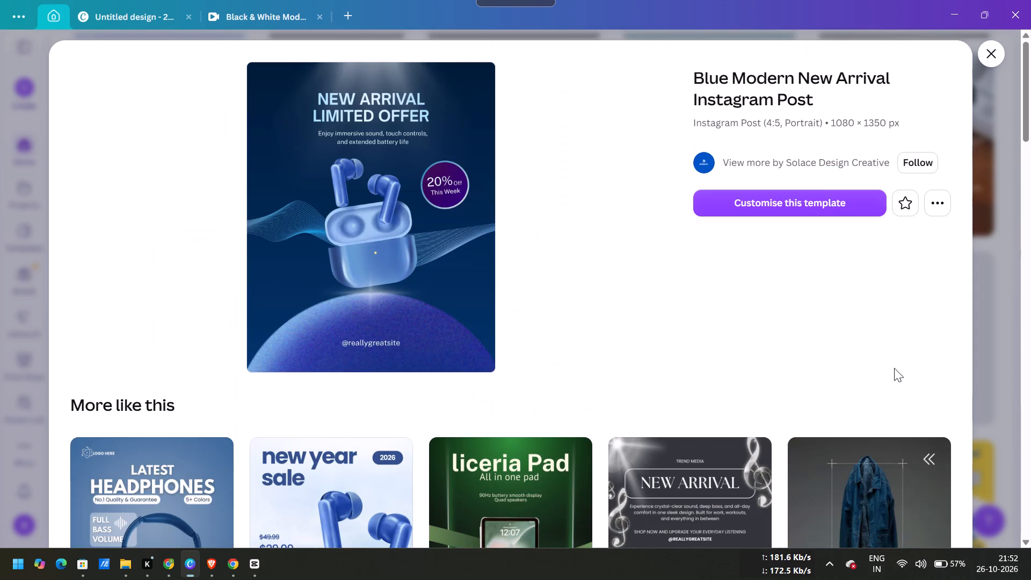
Open the Blue Modern New Arrival Instagram Post template for customisation as a new design.
{"action": "left_click", "coordinate": [794, 209]}
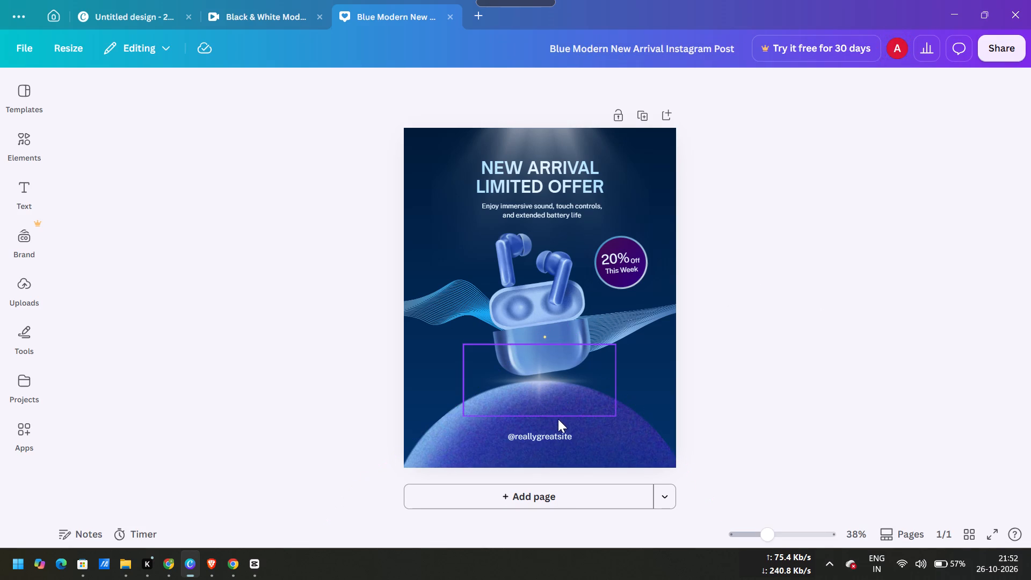
Move the blue earbuds and case image slightly up and to the right, toward the 20% Off badge.
{"action": "left_click", "coordinate": [543, 431]}
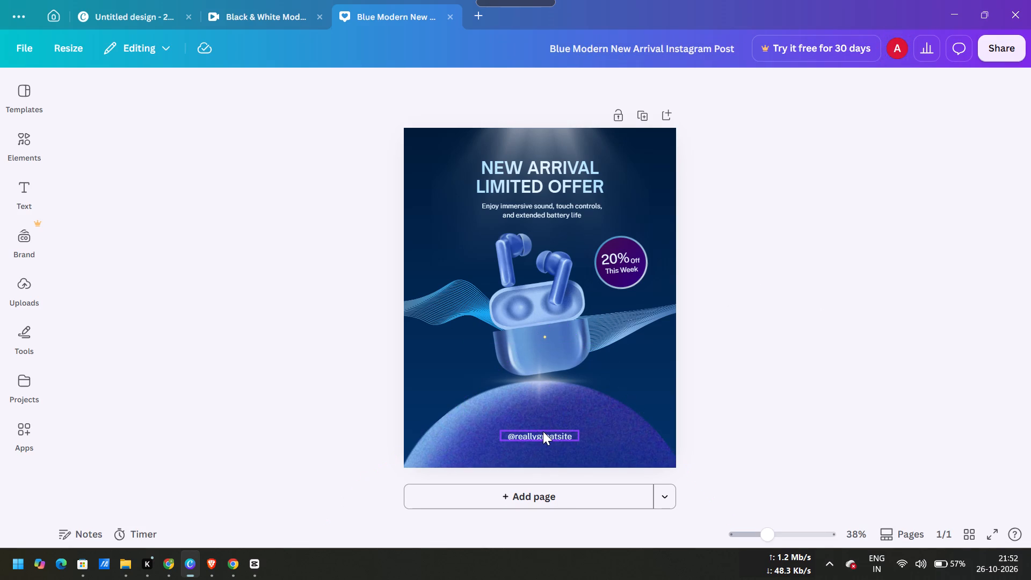
{"action": "left_click", "coordinate": [543, 305]}
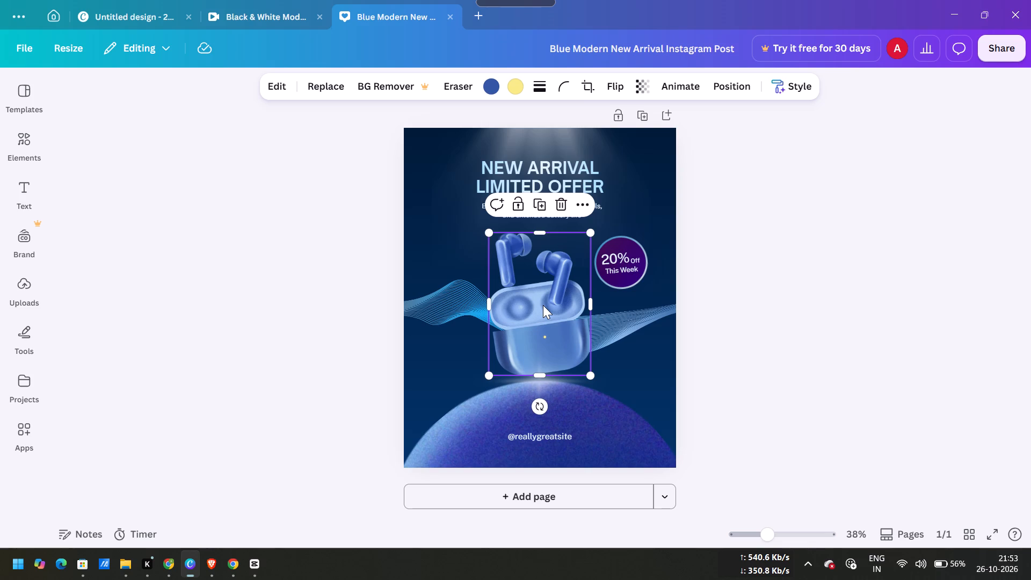
{"action": "left_click_drag", "start_coordinate": [543, 305], "coordinate": [557, 296]}
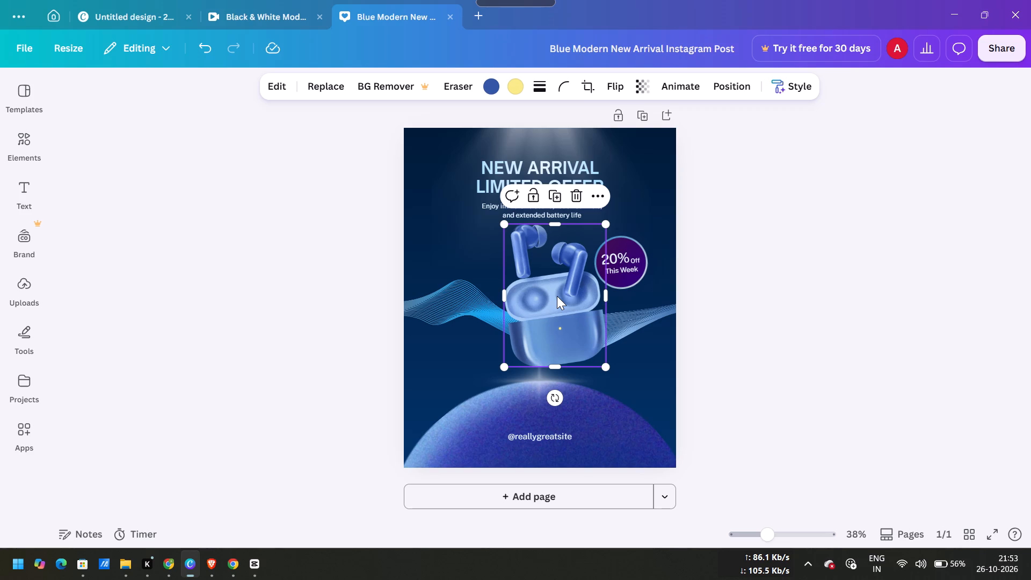
Delete the blue earbuds image from the centre of the New Arrival post.
{"action": "left_click", "coordinate": [577, 194]}
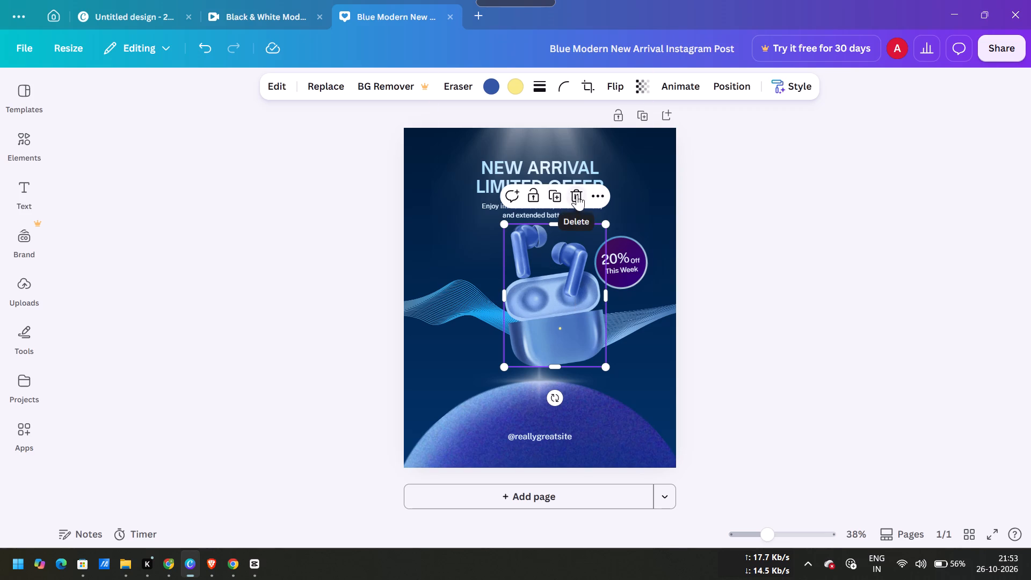
{"action": "left_click", "coordinate": [557, 186]}
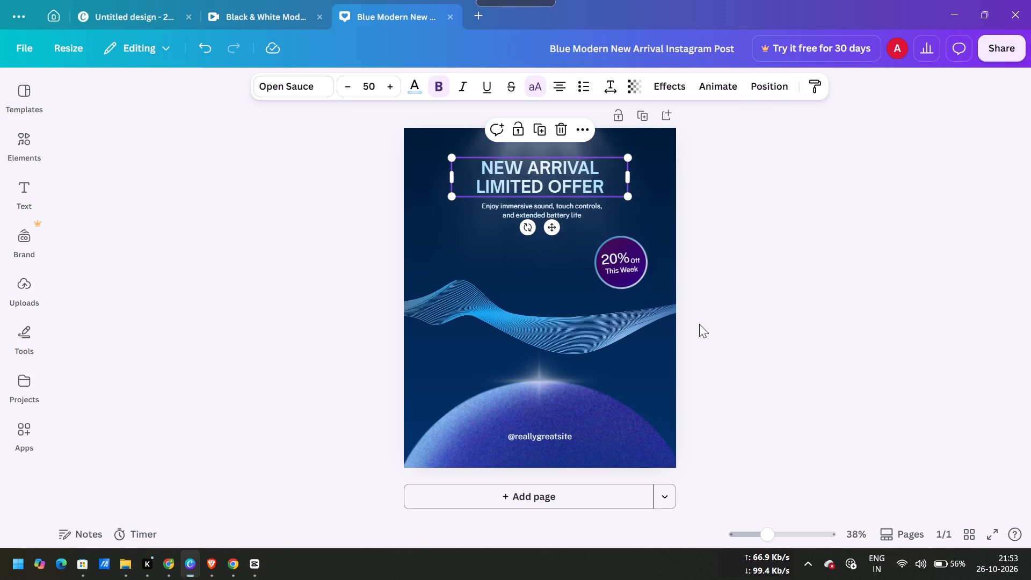
Delete the round discount badge together with its 20%, This Week and Off texts.
{"action": "left_click", "coordinate": [621, 261]}
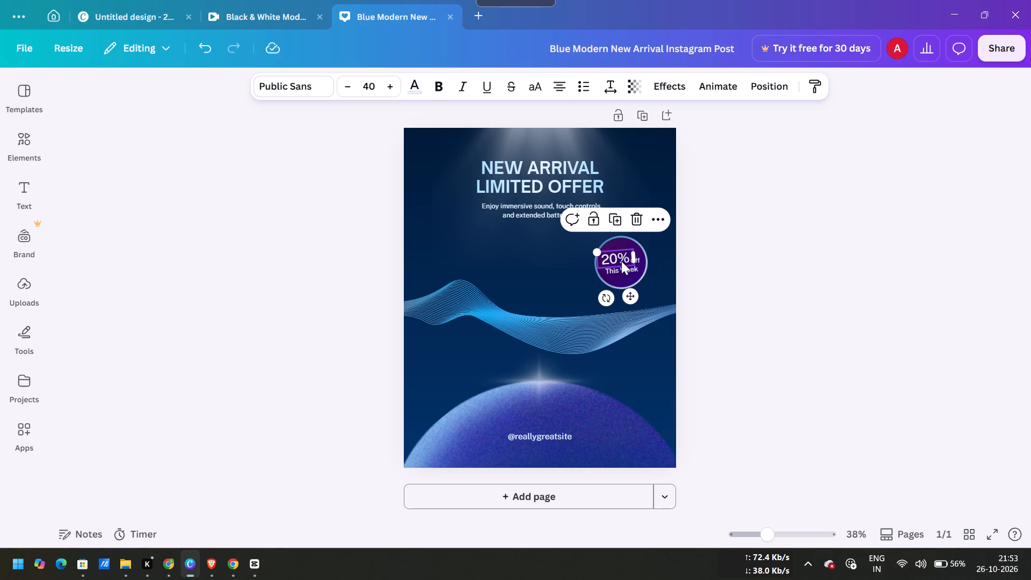
{"action": "key", "text": "Delete"}
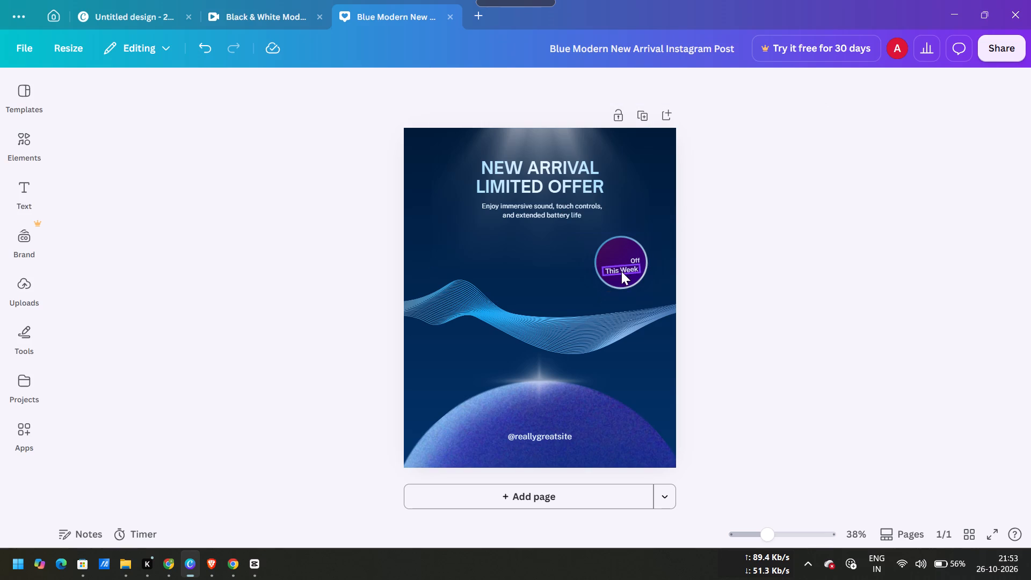
{"action": "left_click", "coordinate": [623, 277]}
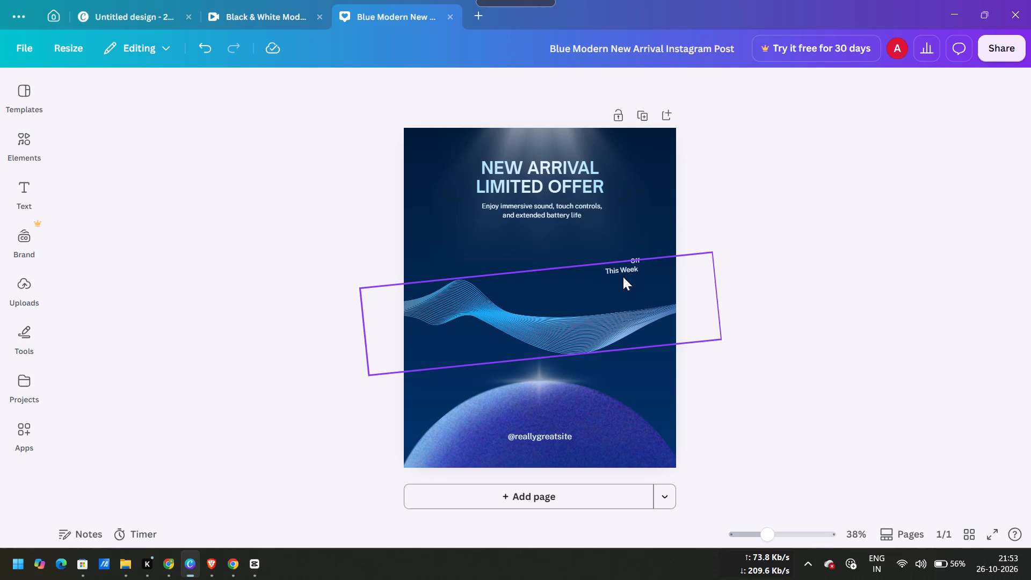
{"action": "left_click", "coordinate": [625, 273]}
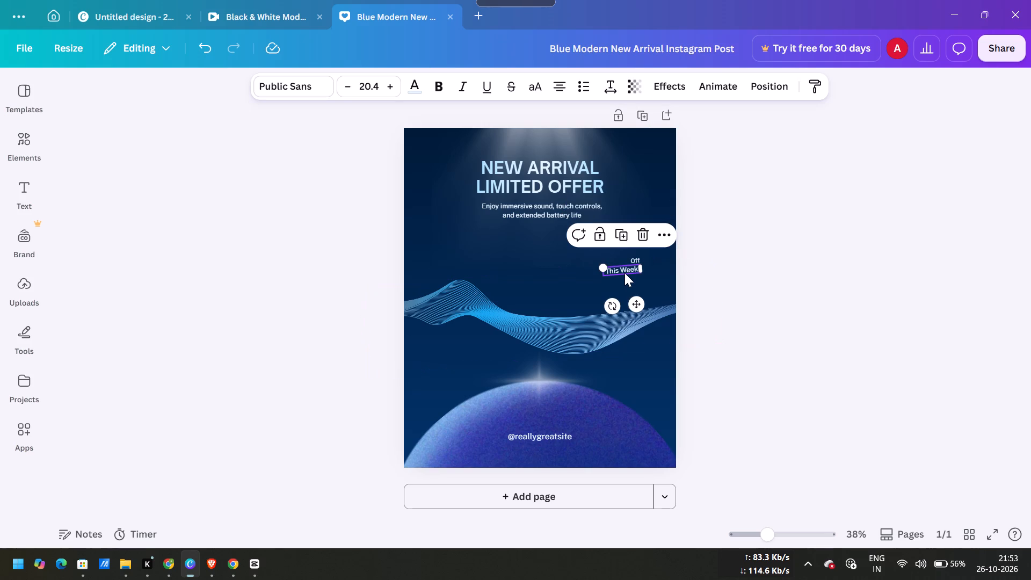
{"action": "key", "text": "Delete"}
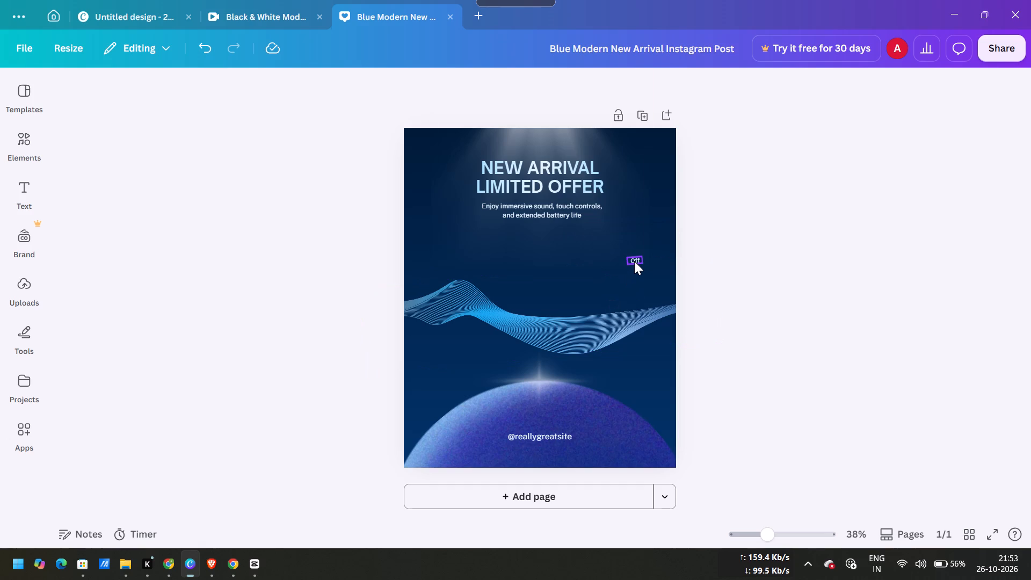
{"action": "left_click", "coordinate": [634, 261]}
{"action": "key", "text": "Delete"}
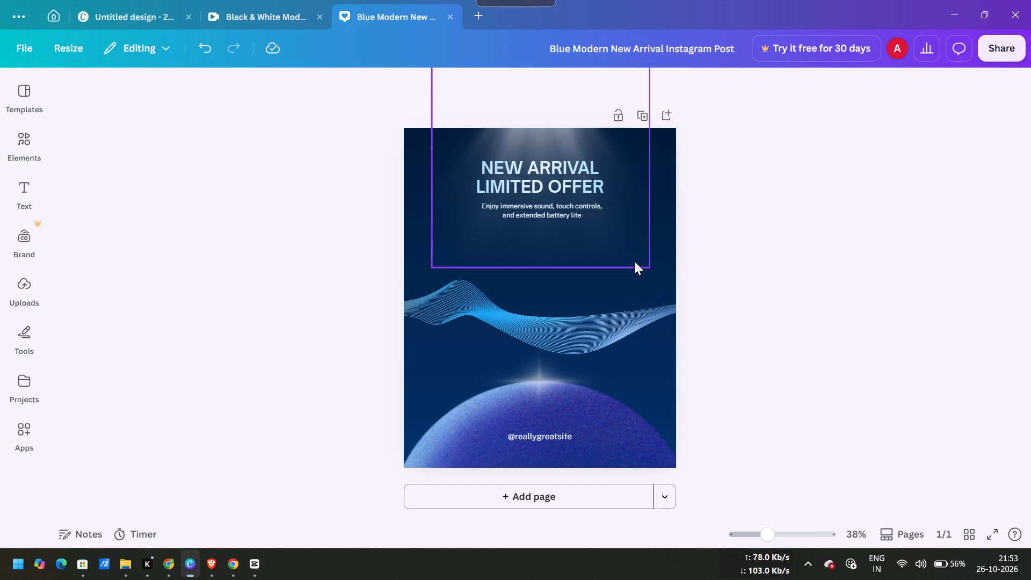
{"action": "left_click", "coordinate": [536, 437]}
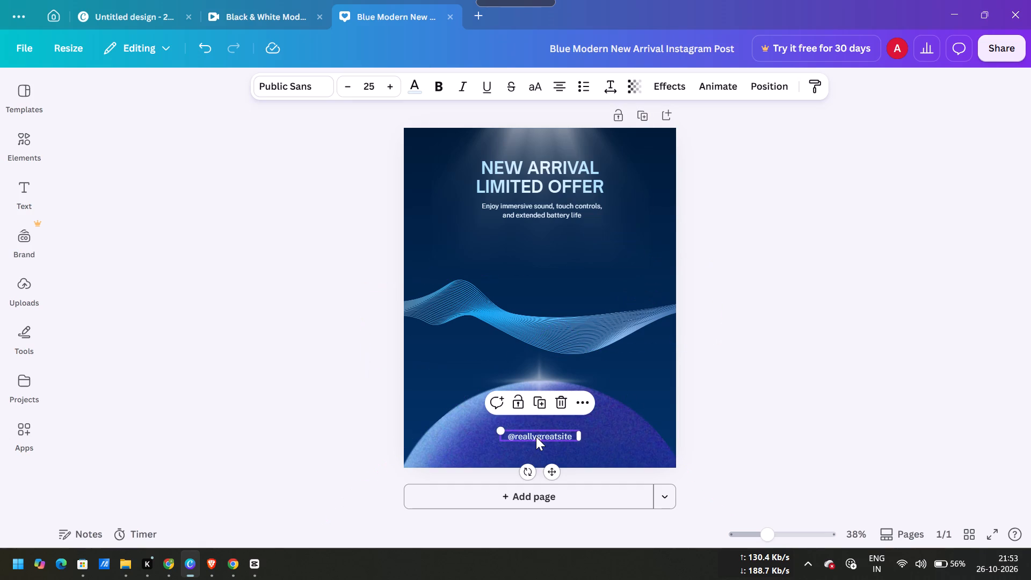
{"action": "key", "text": "Delete"}
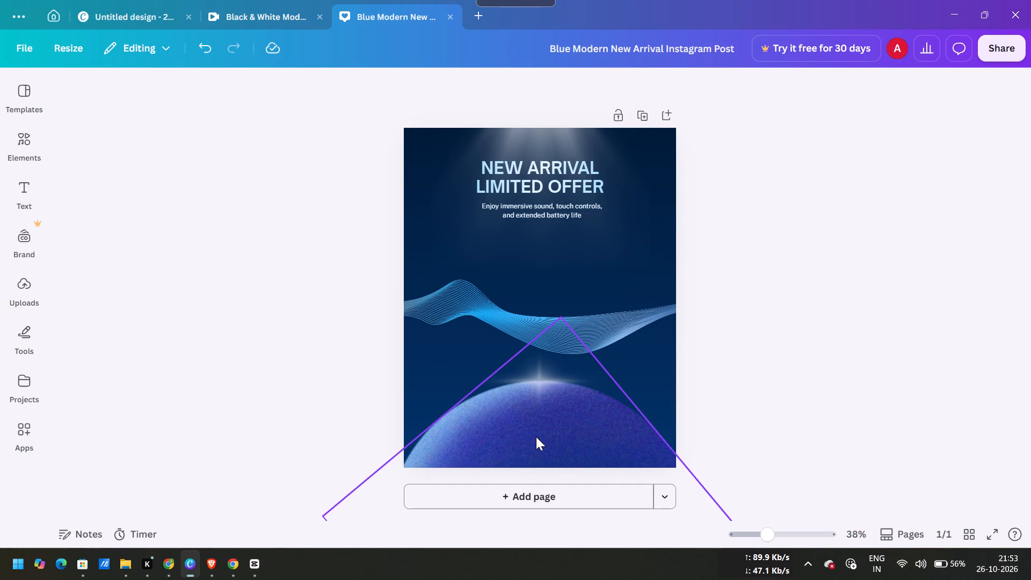
Select the NEW ARRIVAL LIMITED OFFER heading at the top of the post.
{"action": "left_click", "coordinate": [558, 206]}
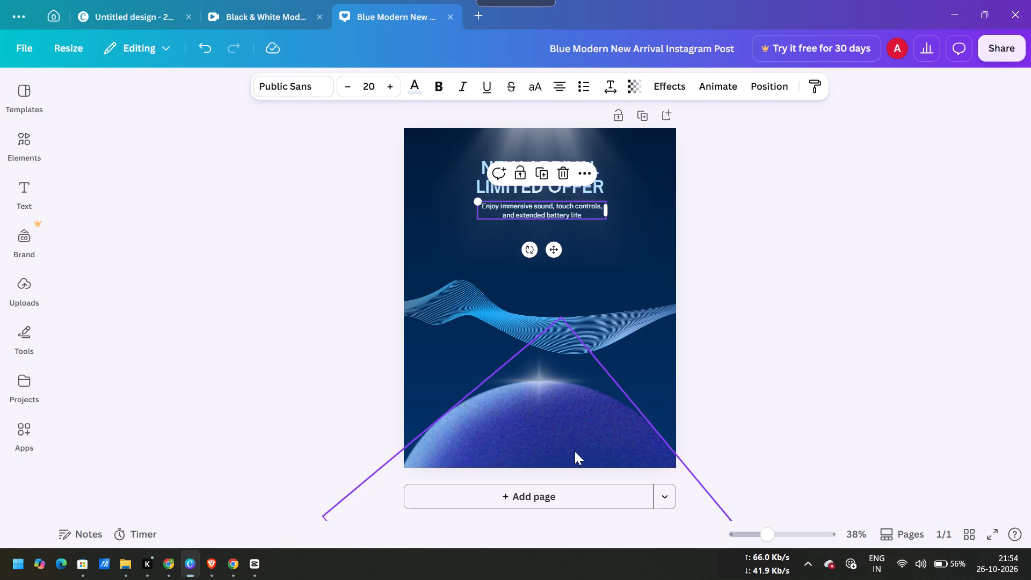
{"action": "left_click", "coordinate": [575, 451]}
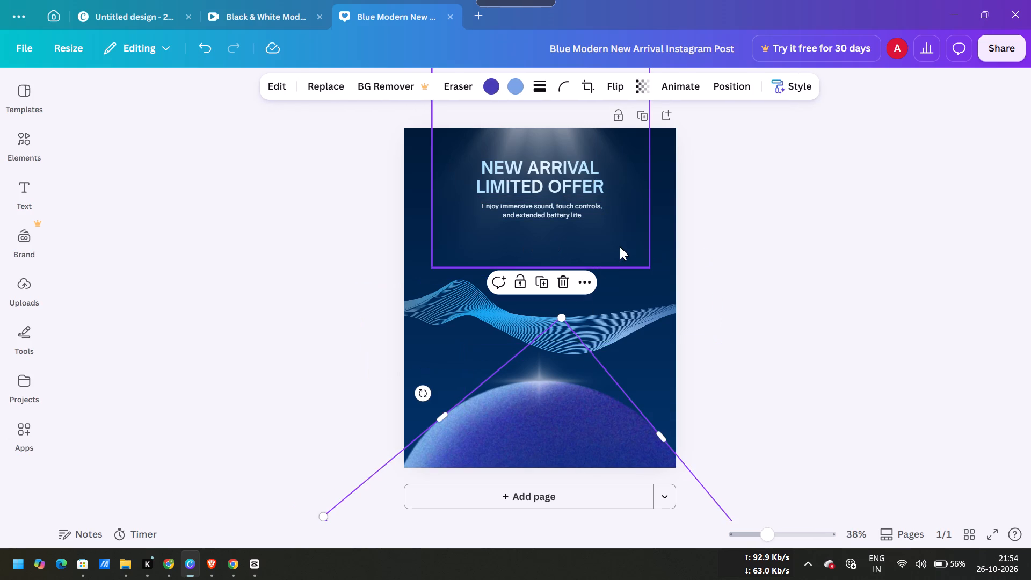
{"action": "left_click", "coordinate": [550, 164]}
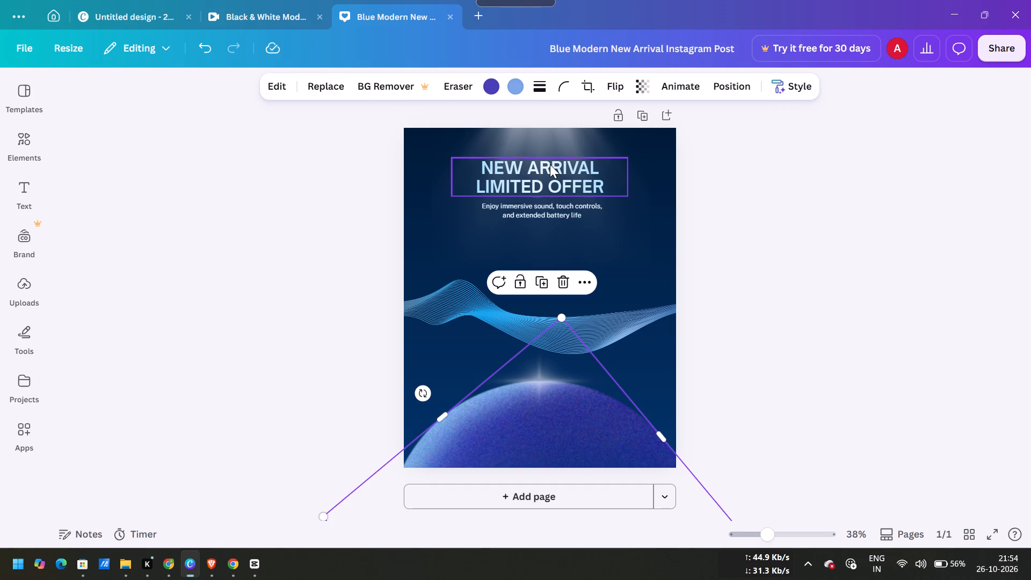
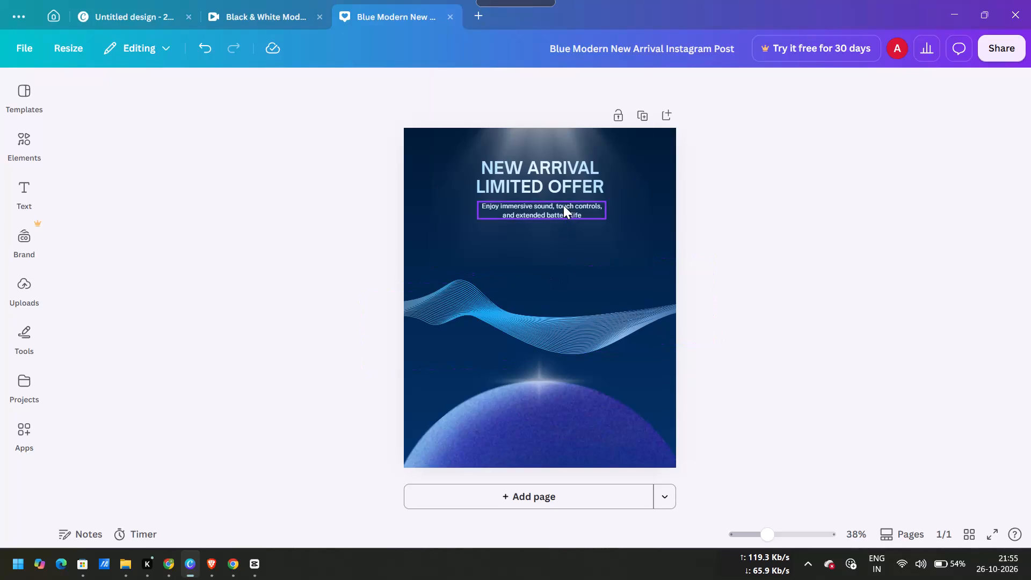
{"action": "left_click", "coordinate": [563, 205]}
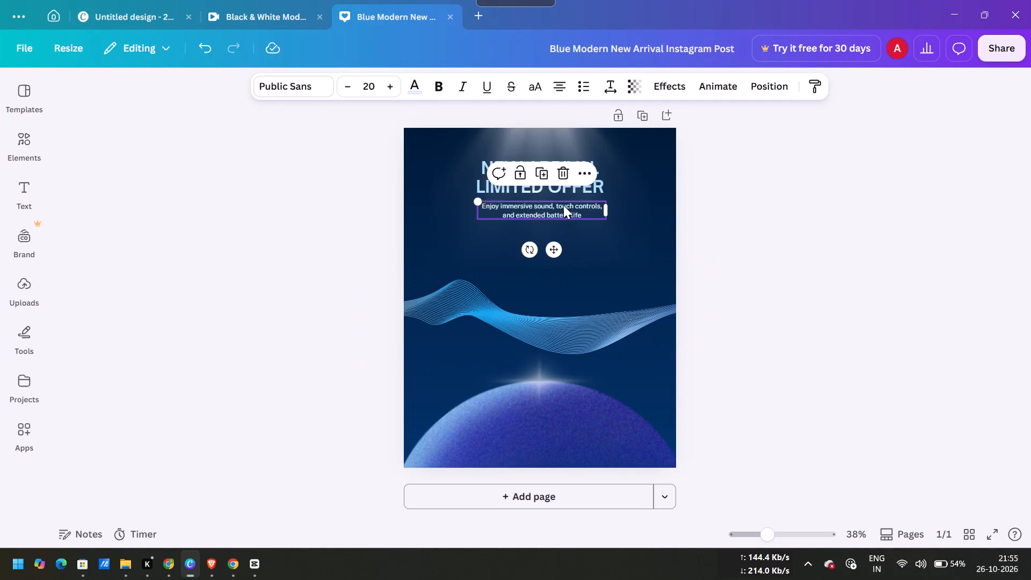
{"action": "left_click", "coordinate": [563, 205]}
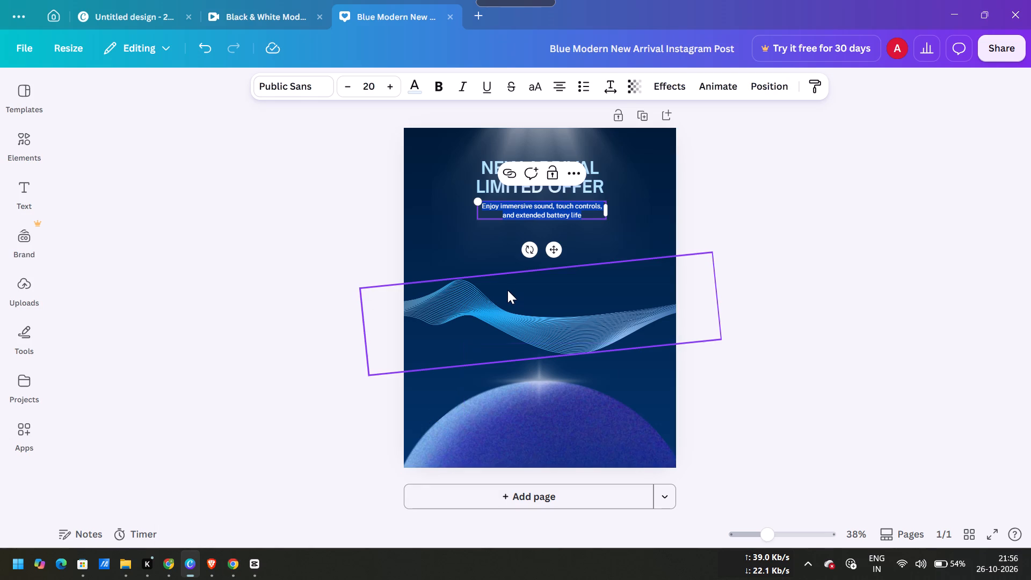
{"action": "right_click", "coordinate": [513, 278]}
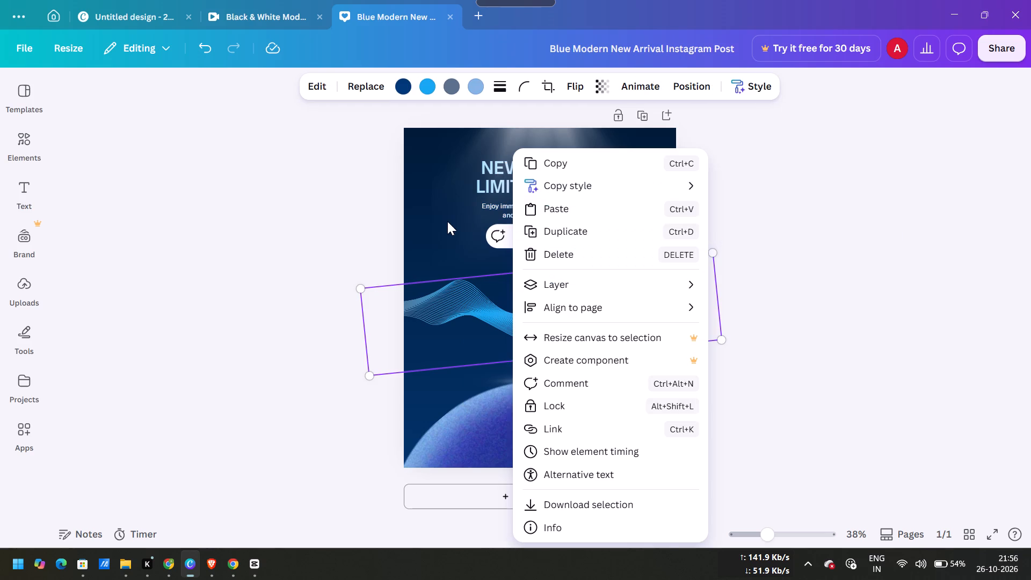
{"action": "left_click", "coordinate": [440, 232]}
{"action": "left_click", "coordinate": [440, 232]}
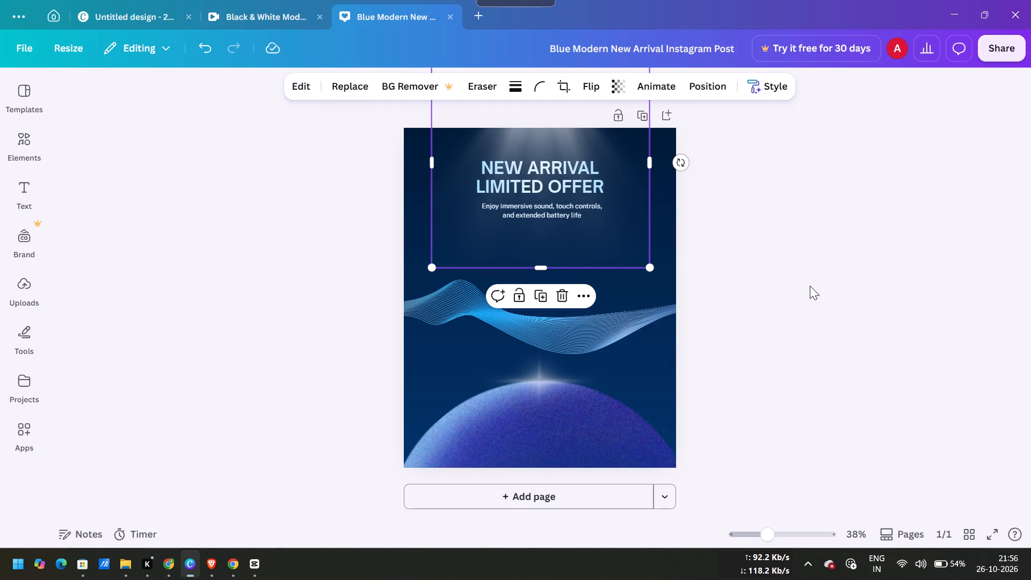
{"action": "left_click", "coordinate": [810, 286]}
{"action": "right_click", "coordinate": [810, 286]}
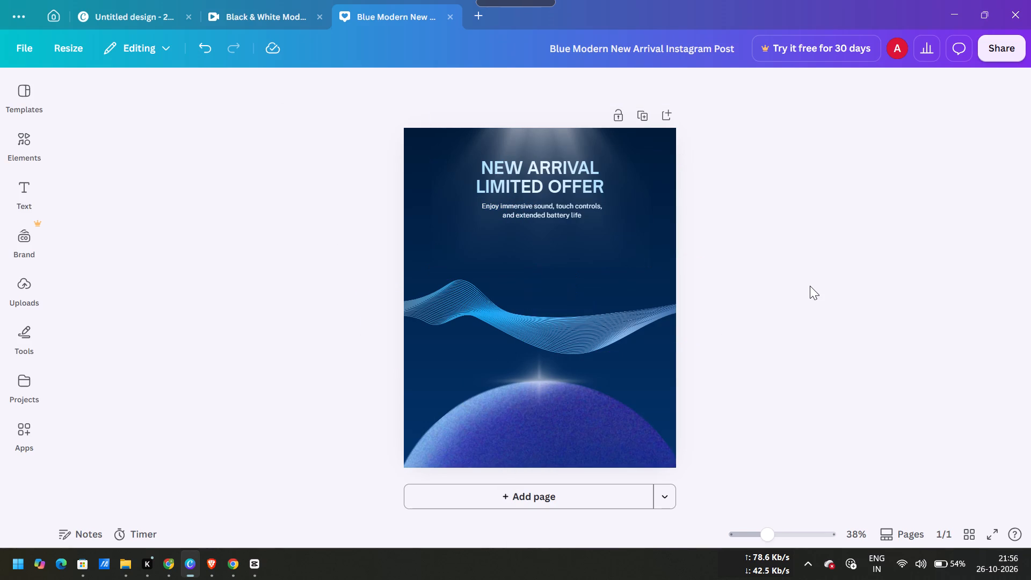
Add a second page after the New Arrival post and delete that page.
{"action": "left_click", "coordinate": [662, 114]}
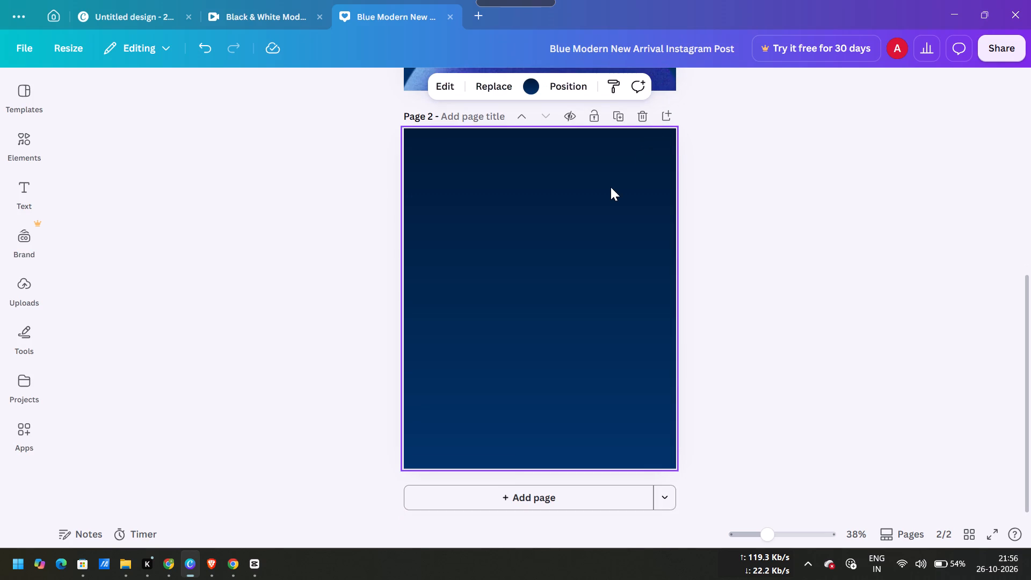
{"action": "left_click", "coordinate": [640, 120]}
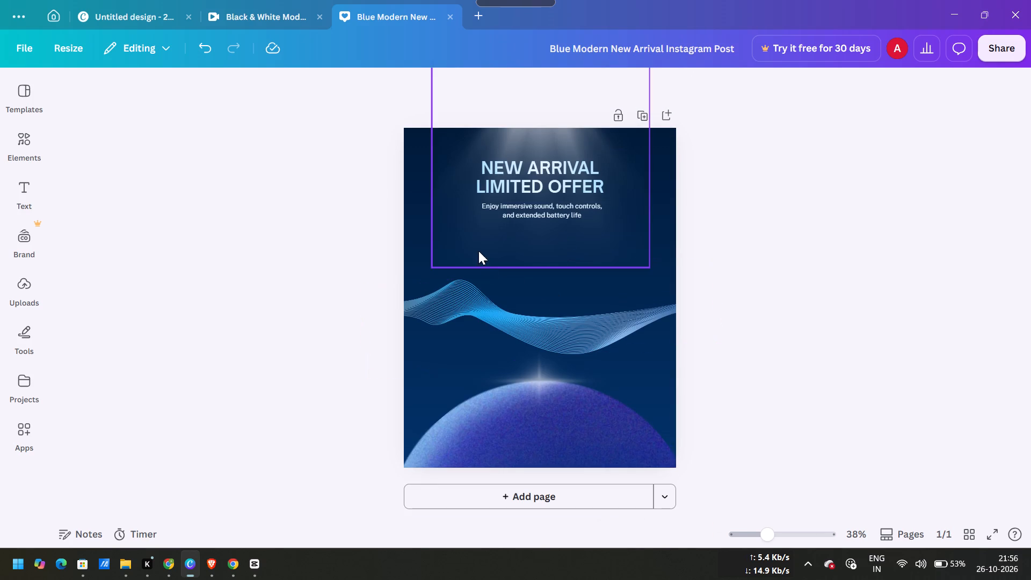
Select the dark blue page background of the New Arrival post and bring up its available actions, including the guide options.
{"action": "left_click", "coordinate": [430, 269]}
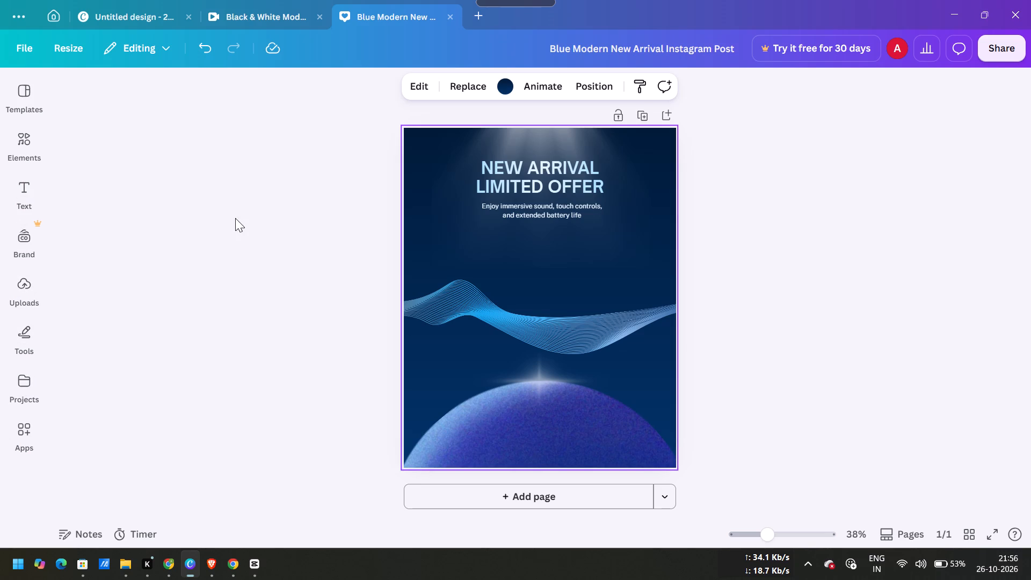
{"action": "right_click", "coordinate": [424, 269]}
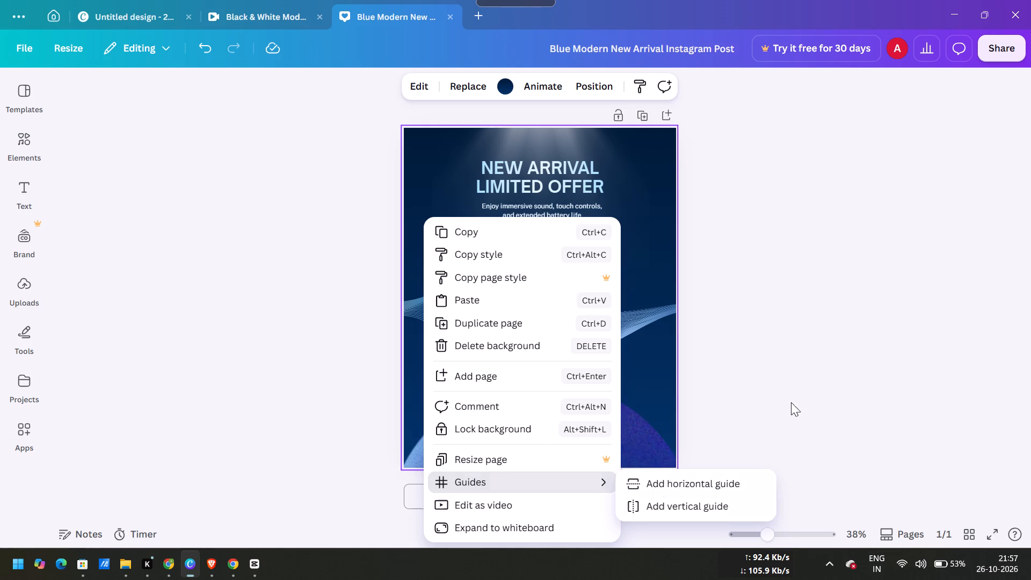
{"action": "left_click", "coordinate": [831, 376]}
{"action": "key", "text": "ctrl+z"}
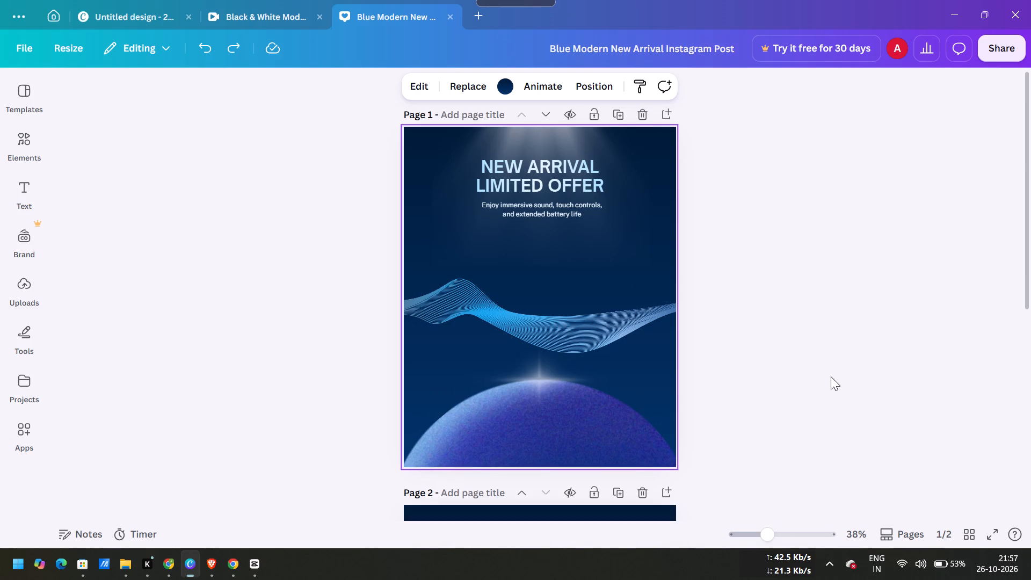
{"action": "key", "text": "ctrl+z"}
{"action": "key", "text": "ctrl+z"}
{"action": "key", "text": "ctrl+z"}
{"action": "key", "text": "ctrl+z"}
{"action": "key", "text": "ctrl+z"}
{"action": "key", "text": "ctrl+z"}
{"action": "key", "text": "ctrl+z"}
{"action": "key", "text": "ctrl+z"}
{"action": "key", "text": "ctrl+z"}
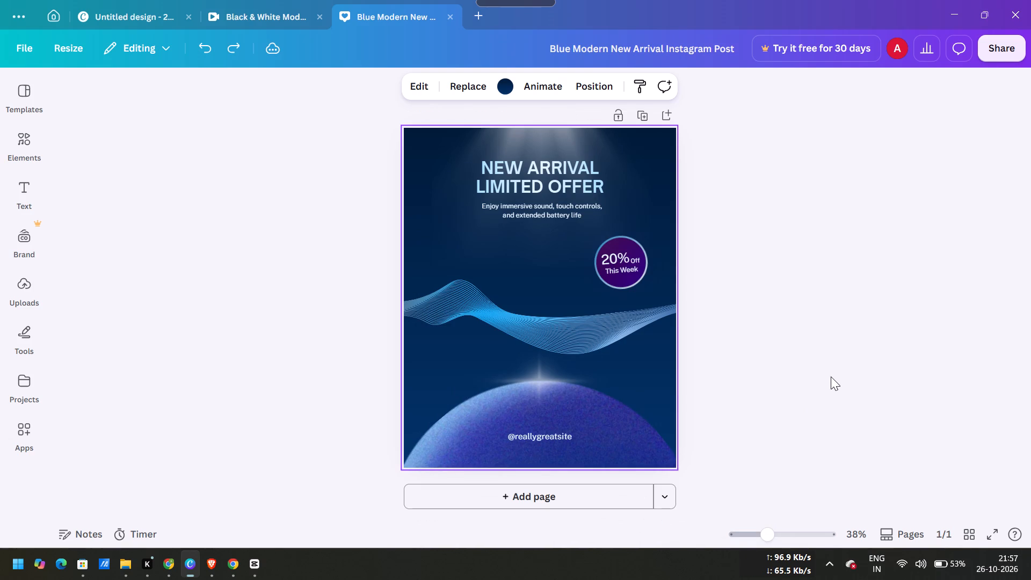
{"action": "key", "text": "ctrl+z"}
Select the blue earbuds image in the centre of the New Arrival post.
{"action": "left_click", "coordinate": [547, 342]}
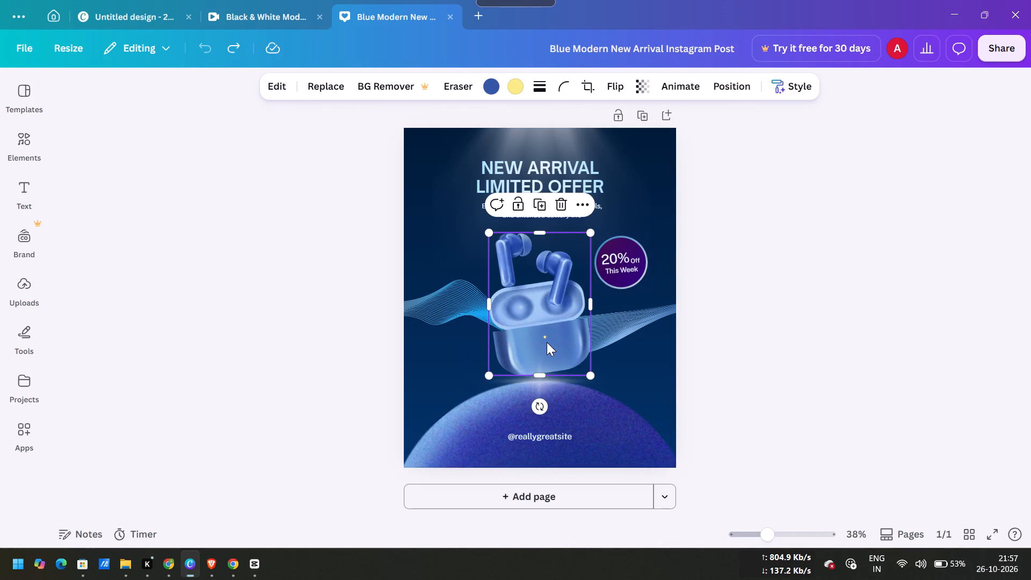
Replace the blue earbuds image in the centre of the post with the trending stock photo of an open book.
{"action": "right_click", "coordinate": [547, 342]}
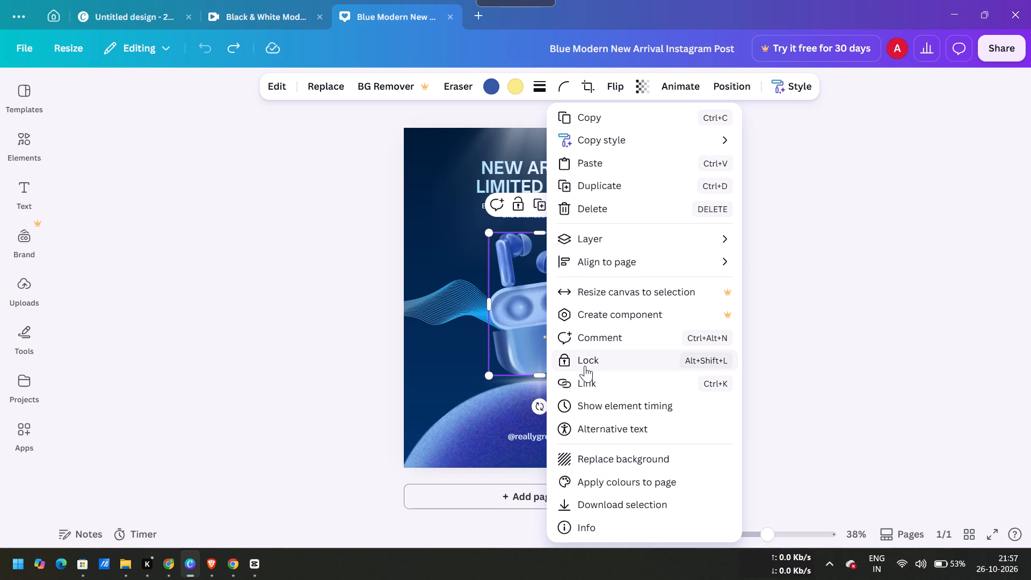
{"action": "left_click", "coordinate": [318, 86]}
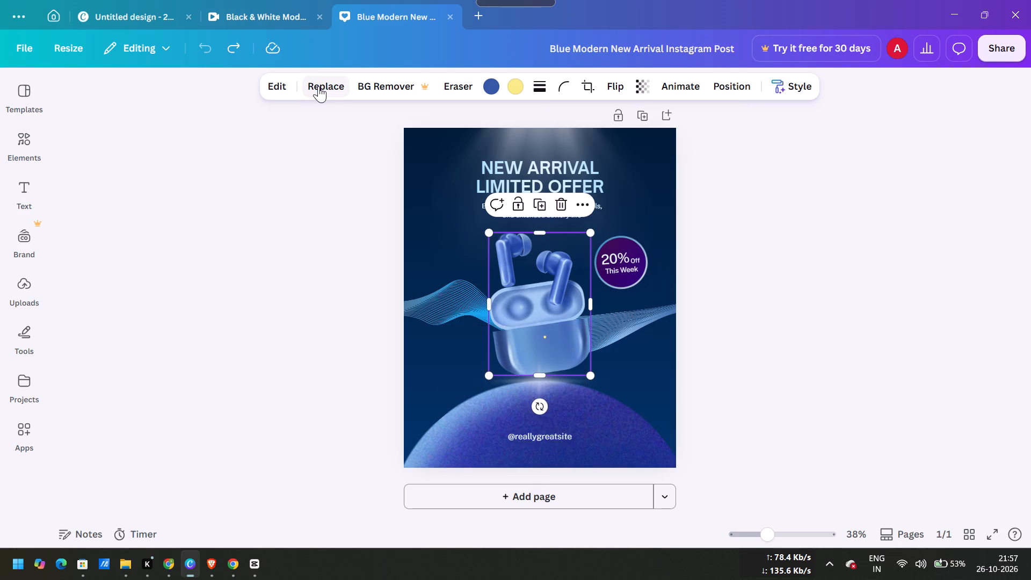
{"action": "left_click", "coordinate": [318, 86]}
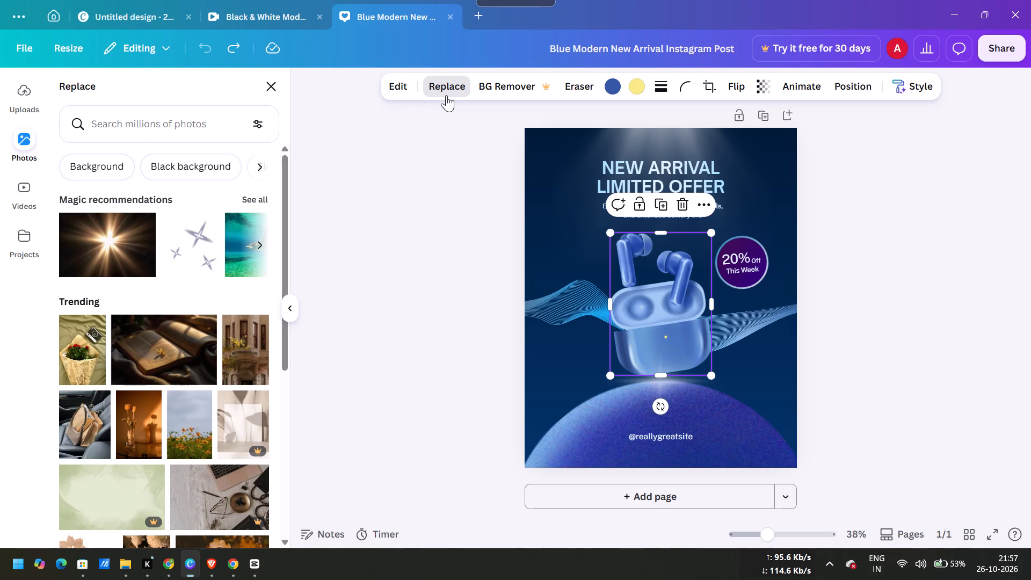
{"action": "scroll", "coordinate": [164, 328], "scroll_direction": "right", "scroll_amount": 1}
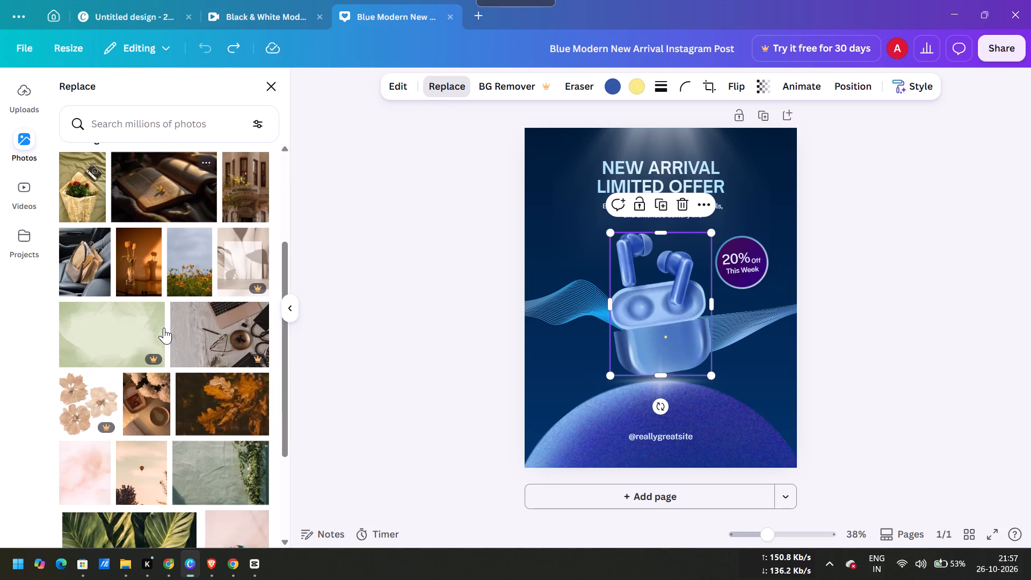
{"action": "scroll", "coordinate": [164, 328], "scroll_direction": "right", "scroll_amount": 2}
{"action": "left_click", "coordinate": [135, 330]}
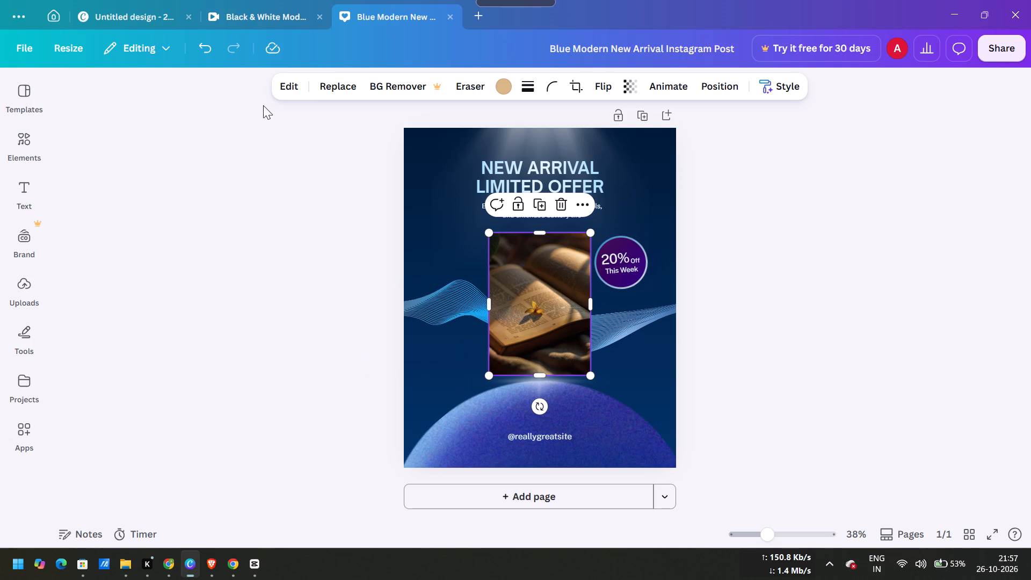
Start replacing the open-book photo with an uploaded file and browse the Downloads folder for an image.
{"action": "left_click", "coordinate": [328, 90]}
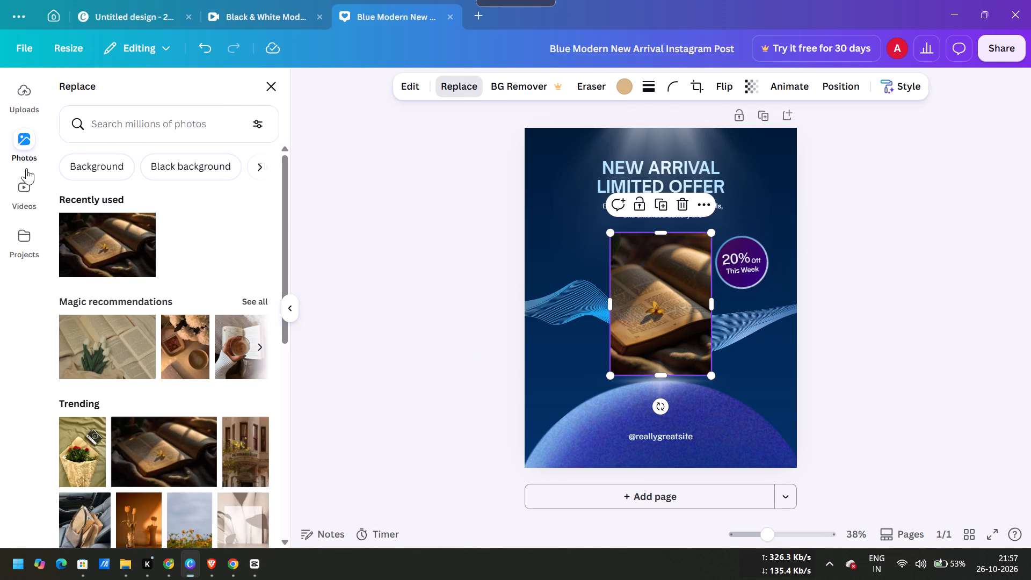
{"action": "left_click", "coordinate": [33, 94]}
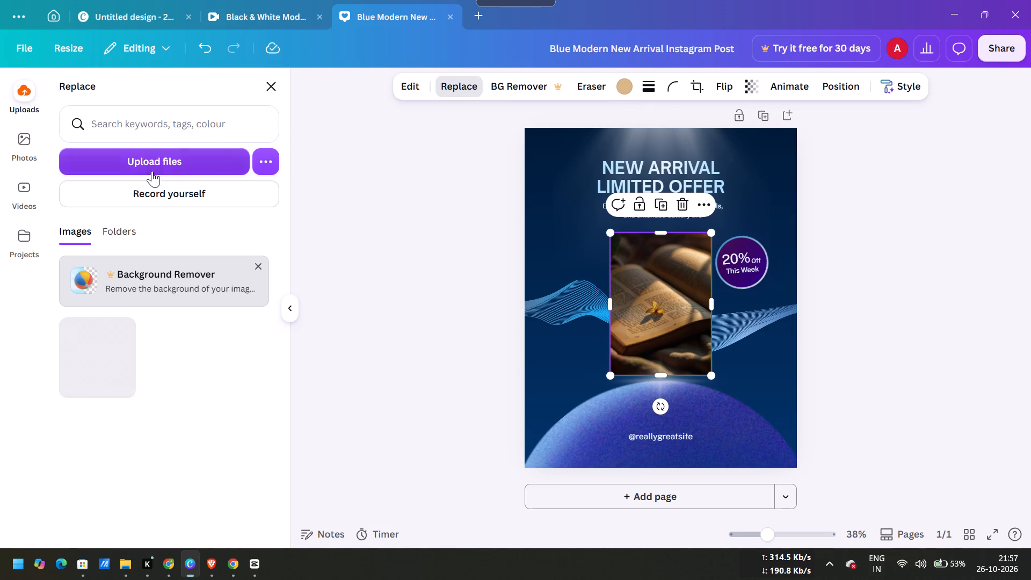
{"action": "left_click", "coordinate": [153, 171]}
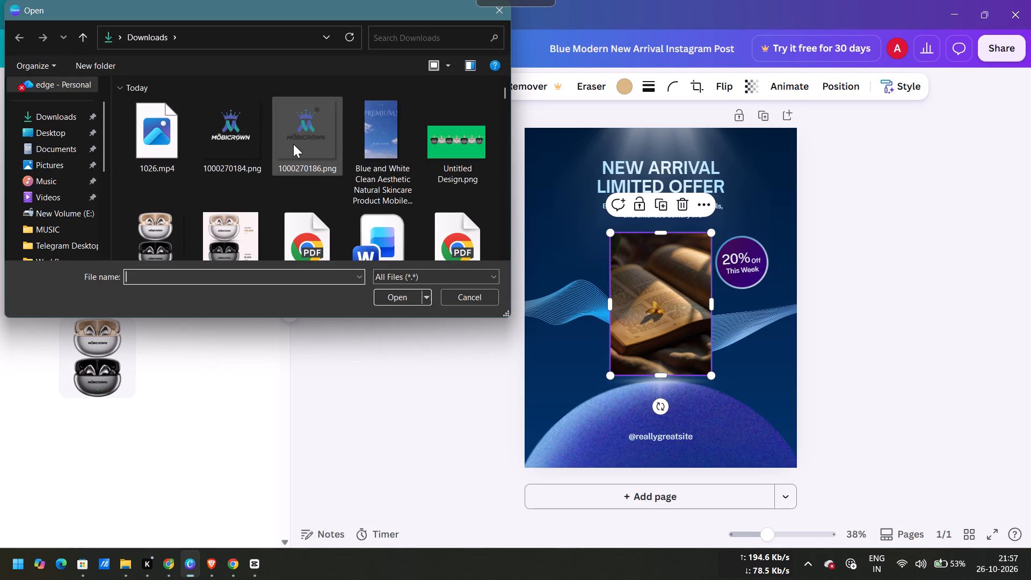
{"action": "scroll", "coordinate": [149, 110], "scroll_direction": "up", "scroll_amount": 3}
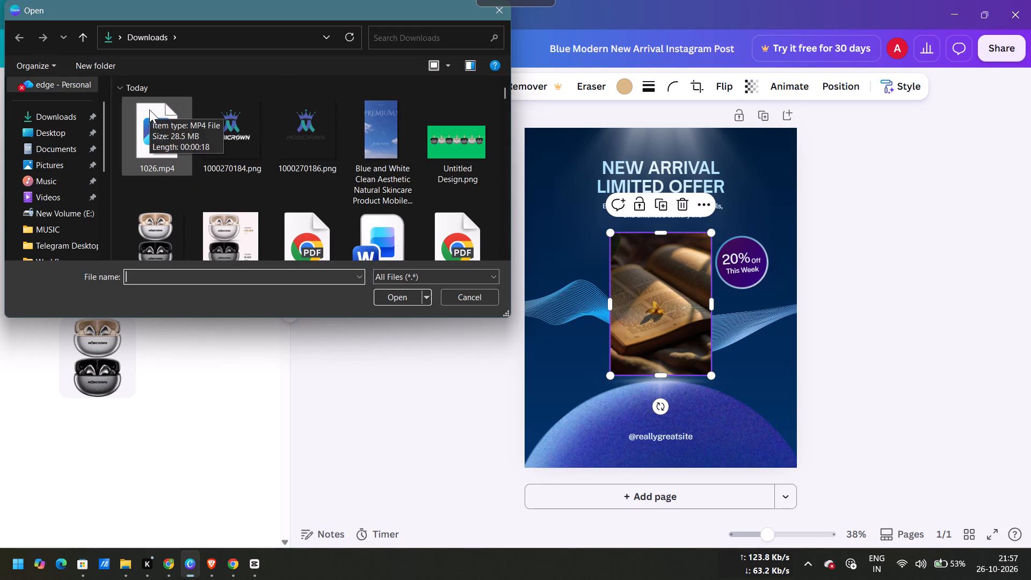
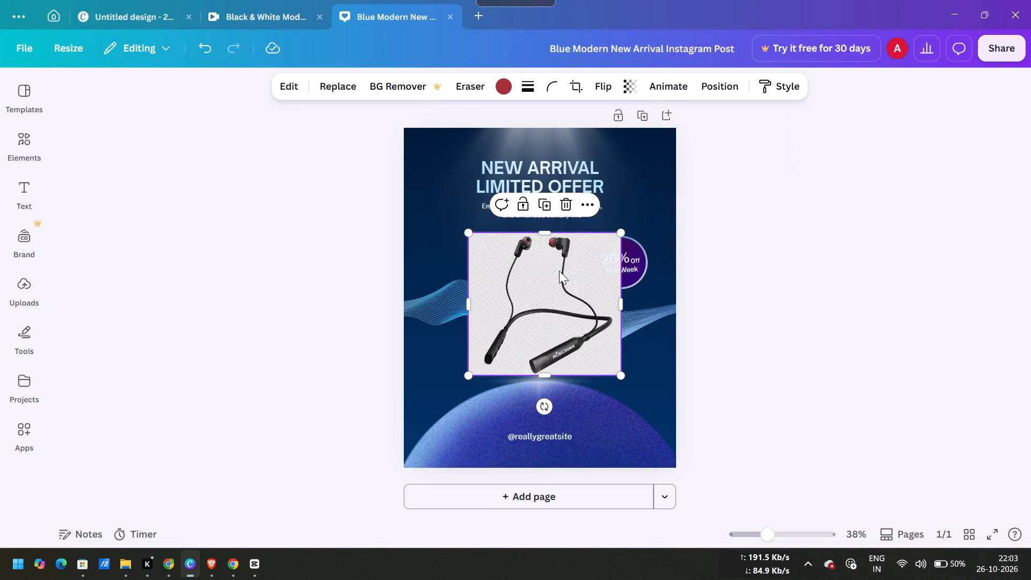
Move the Mobicrown neckband picture up and to the left on the post, clear of the 20% off badge.
{"action": "left_click", "coordinate": [559, 271]}
{"action": "left_click_drag", "start_coordinate": [559, 271], "coordinate": [587, 257]}
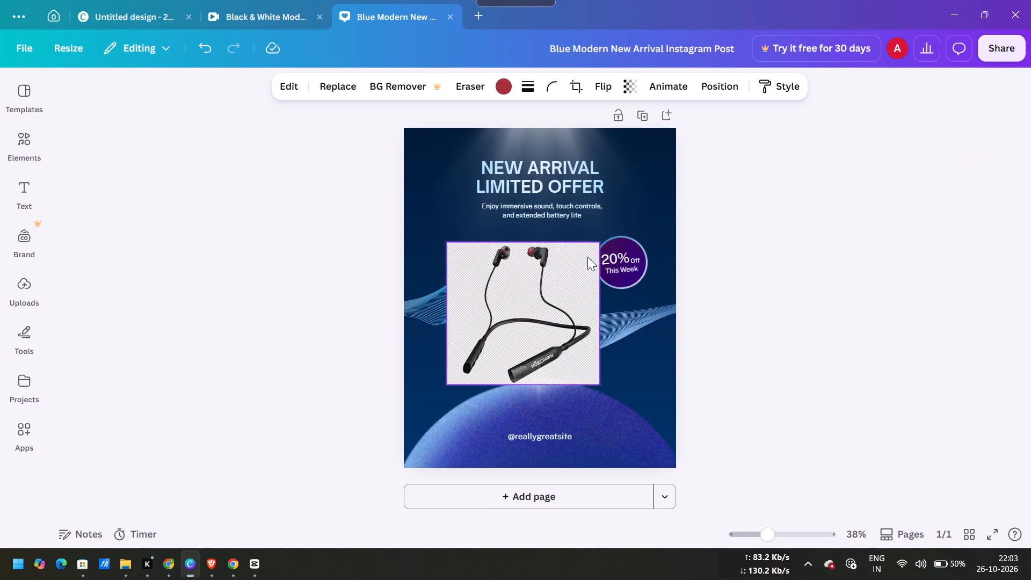
{"action": "left_click_drag", "start_coordinate": [587, 257], "coordinate": [511, 215]}
Move the "This Week" text out of the purple discount badge, down onto the blue wave above the planet.
{"action": "left_click", "coordinate": [613, 266]}
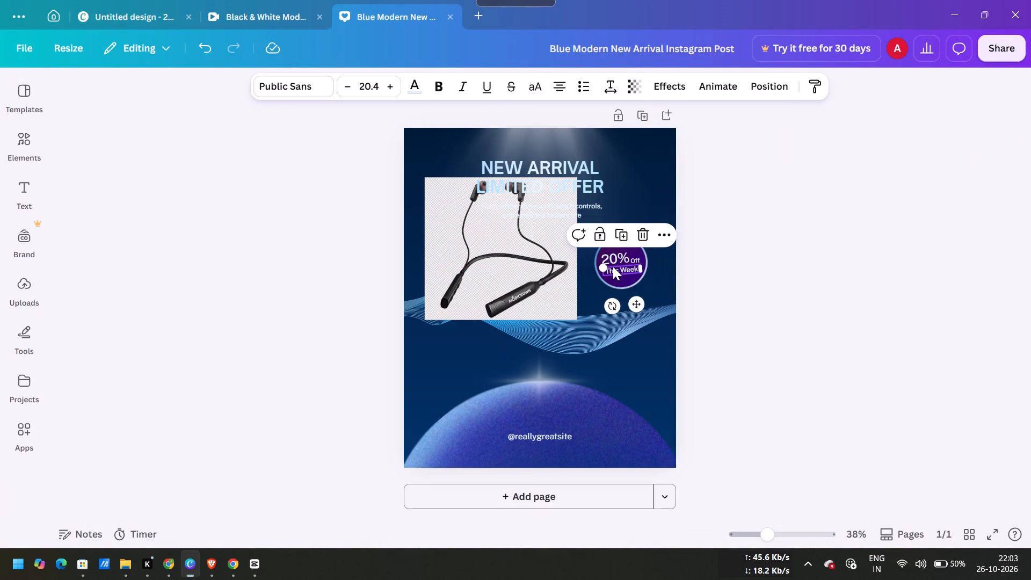
{"action": "left_click_drag", "start_coordinate": [613, 266], "coordinate": [616, 287]}
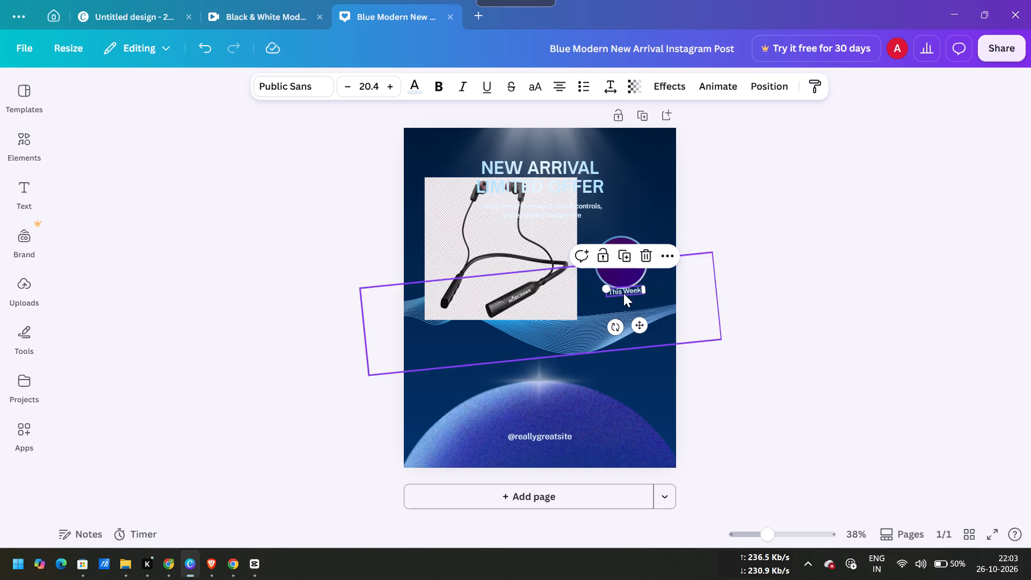
{"action": "left_click_drag", "start_coordinate": [624, 291], "coordinate": [583, 351]}
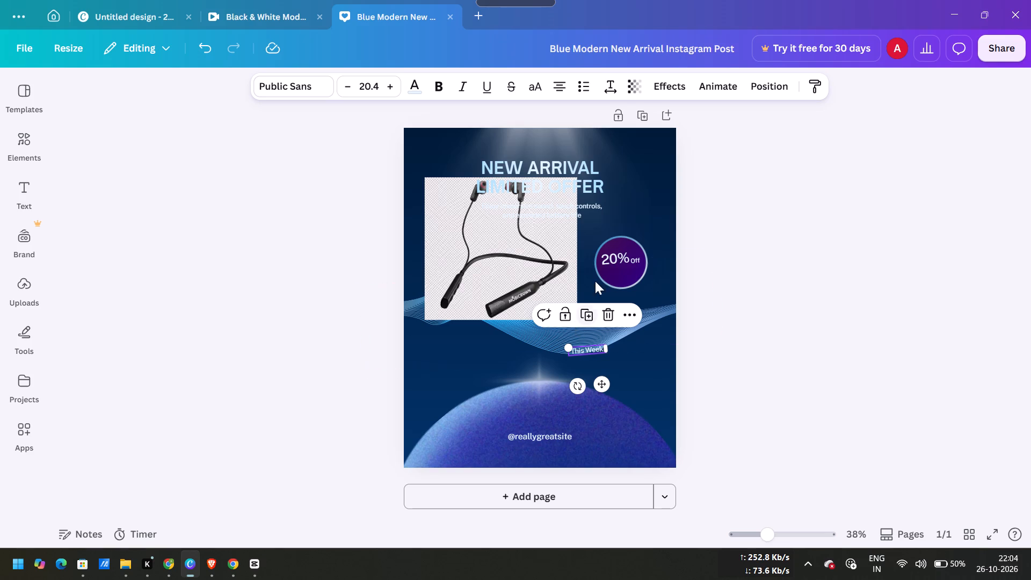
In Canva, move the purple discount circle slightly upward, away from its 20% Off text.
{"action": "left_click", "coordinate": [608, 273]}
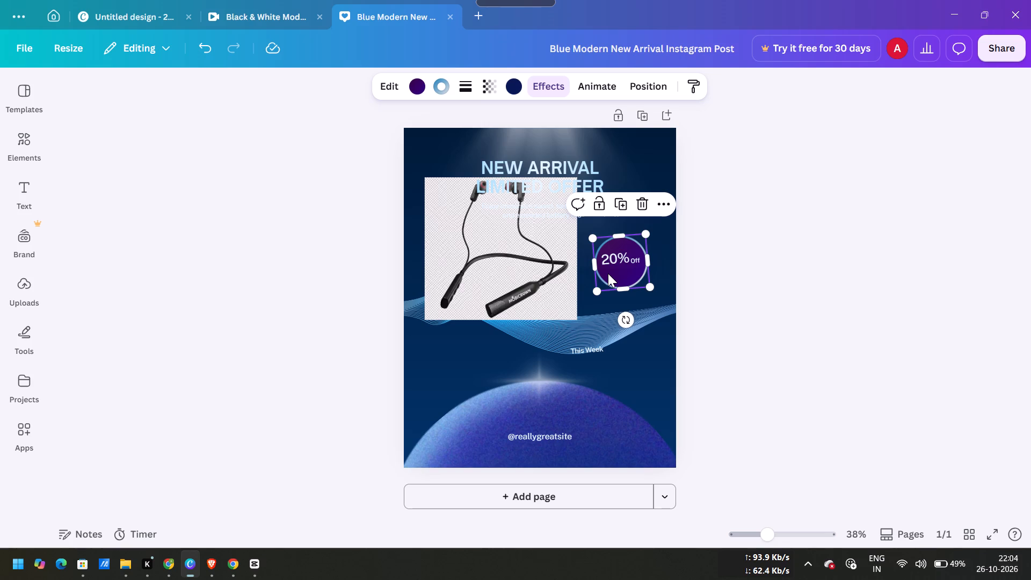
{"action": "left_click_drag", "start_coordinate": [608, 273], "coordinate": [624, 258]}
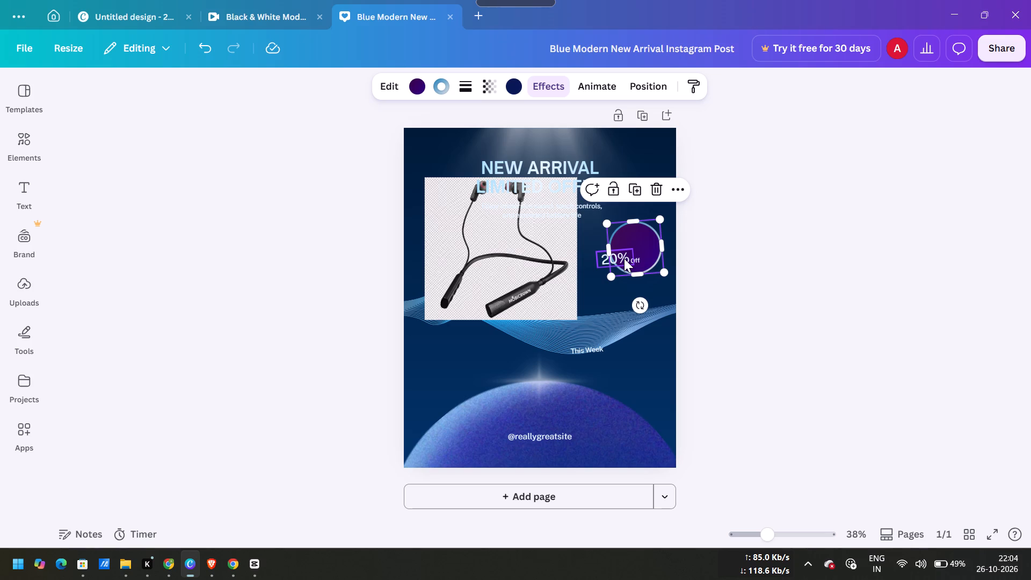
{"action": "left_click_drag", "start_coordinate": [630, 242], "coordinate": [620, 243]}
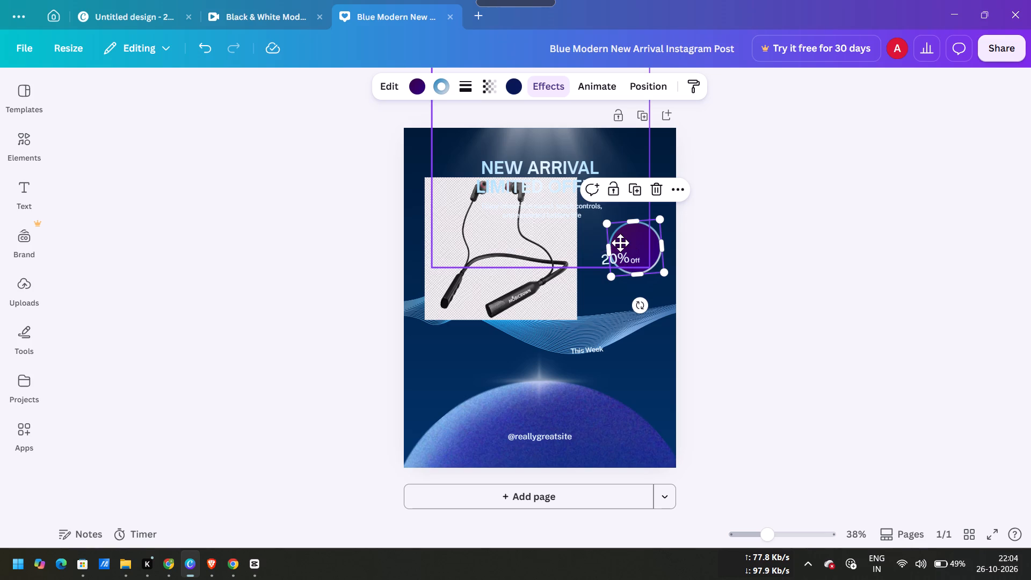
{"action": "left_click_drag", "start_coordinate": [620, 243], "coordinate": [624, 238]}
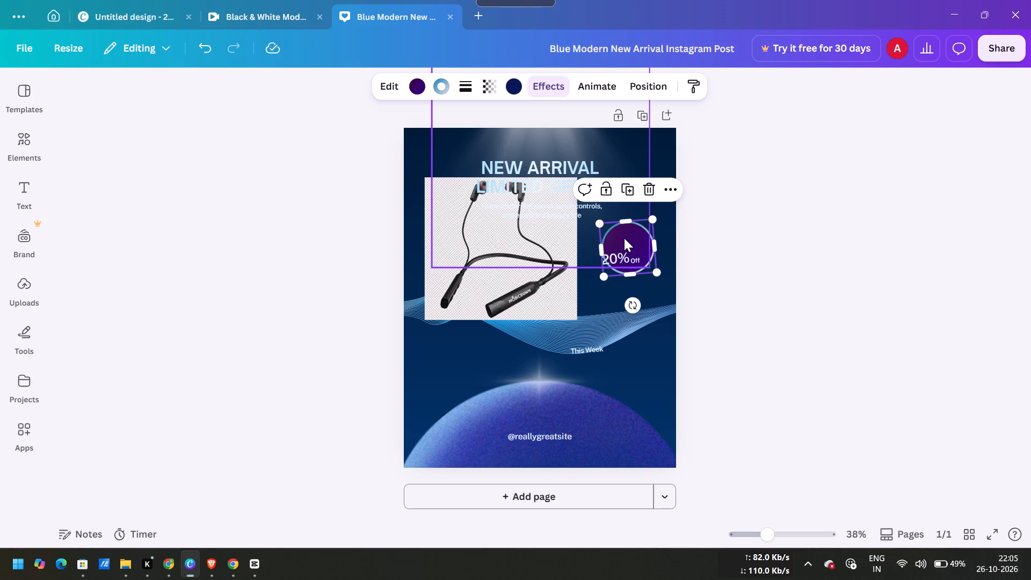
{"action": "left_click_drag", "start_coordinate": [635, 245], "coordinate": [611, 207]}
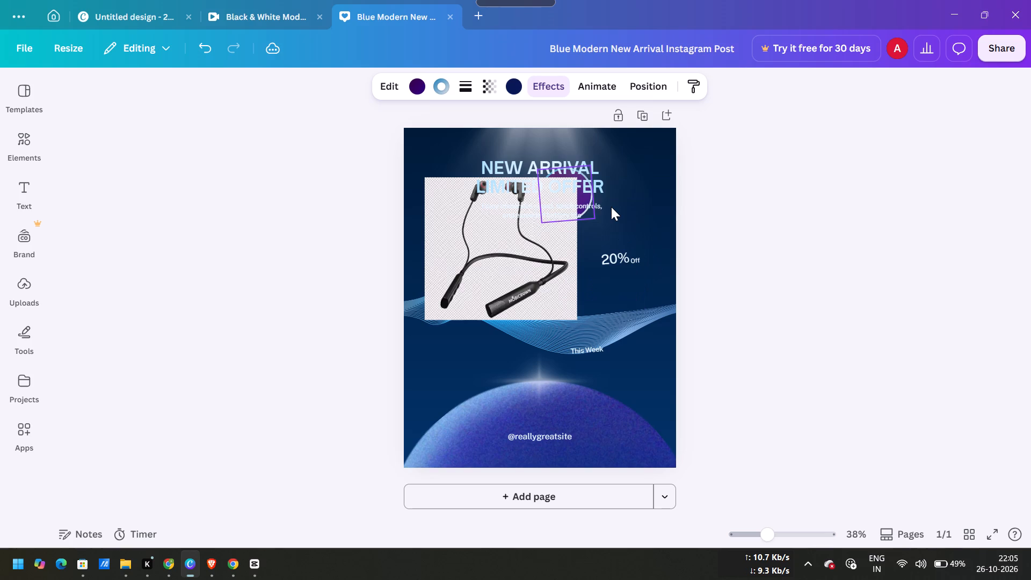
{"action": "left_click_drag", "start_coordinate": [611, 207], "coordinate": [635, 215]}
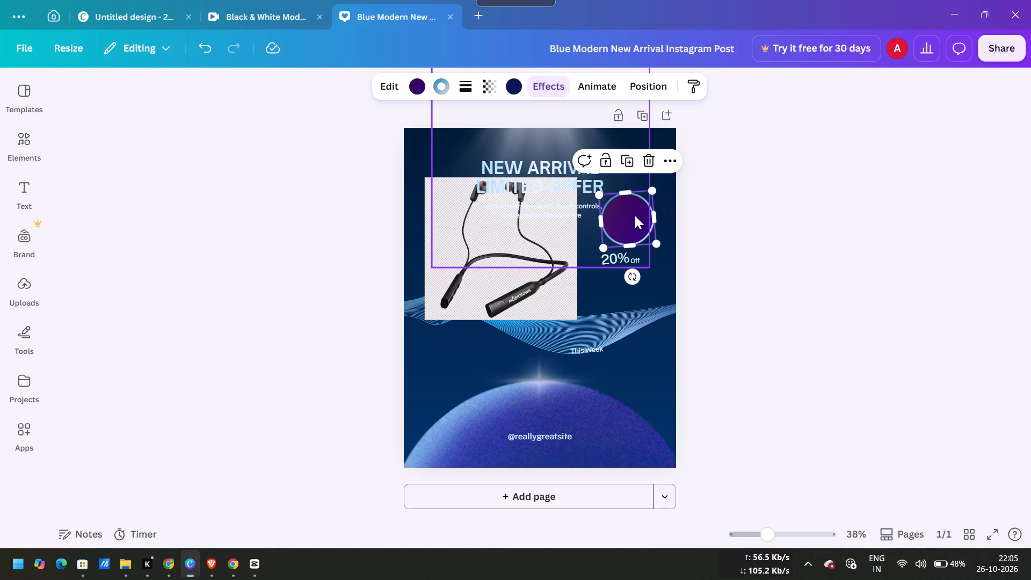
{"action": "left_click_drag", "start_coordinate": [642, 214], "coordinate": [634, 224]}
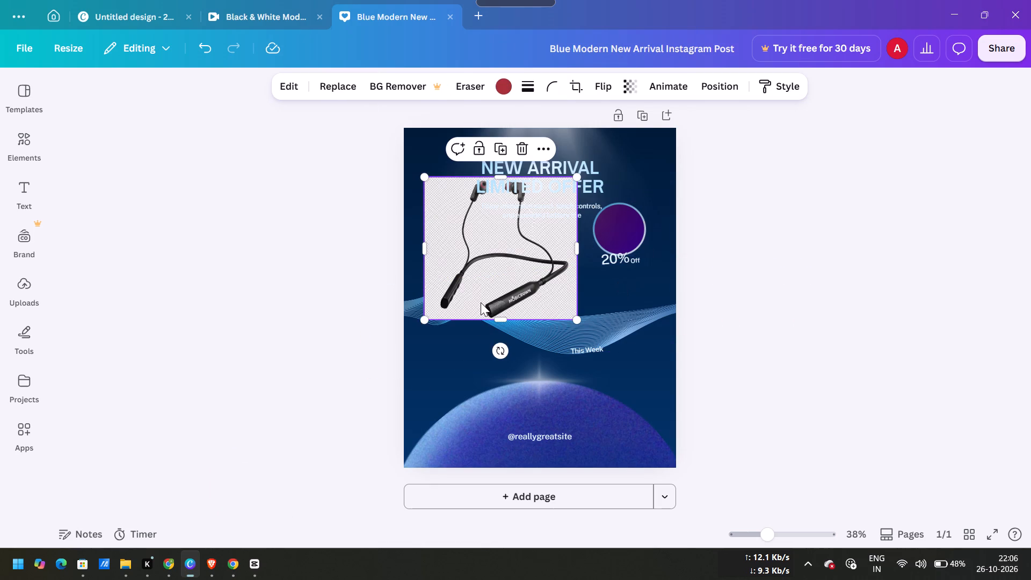
Upload Black Wireless Neckband Earphones.png from Downloads and replace the post's neckband picture with this background-free version.
{"action": "left_click", "coordinate": [331, 89]}
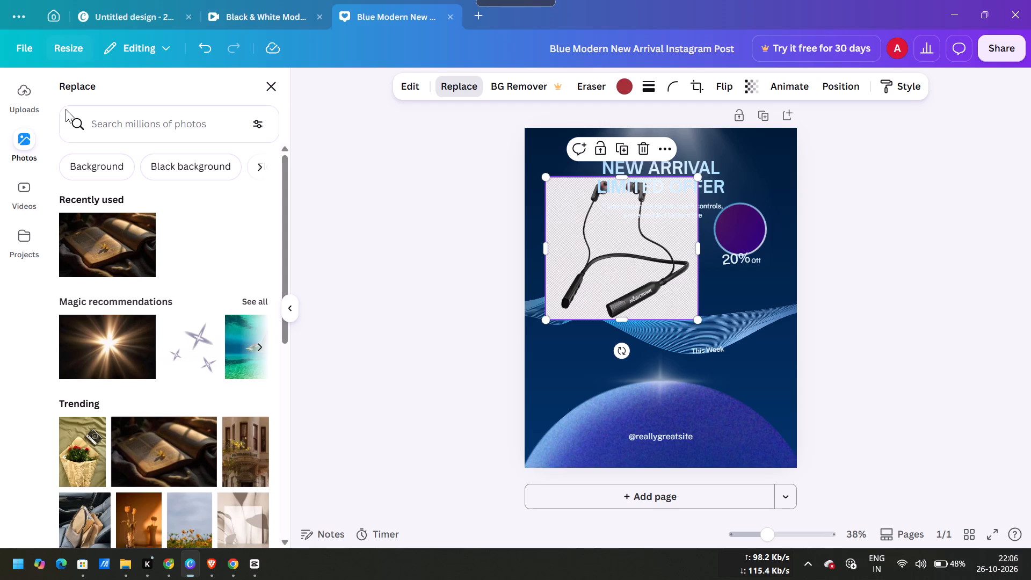
{"action": "left_click", "coordinate": [6, 98]}
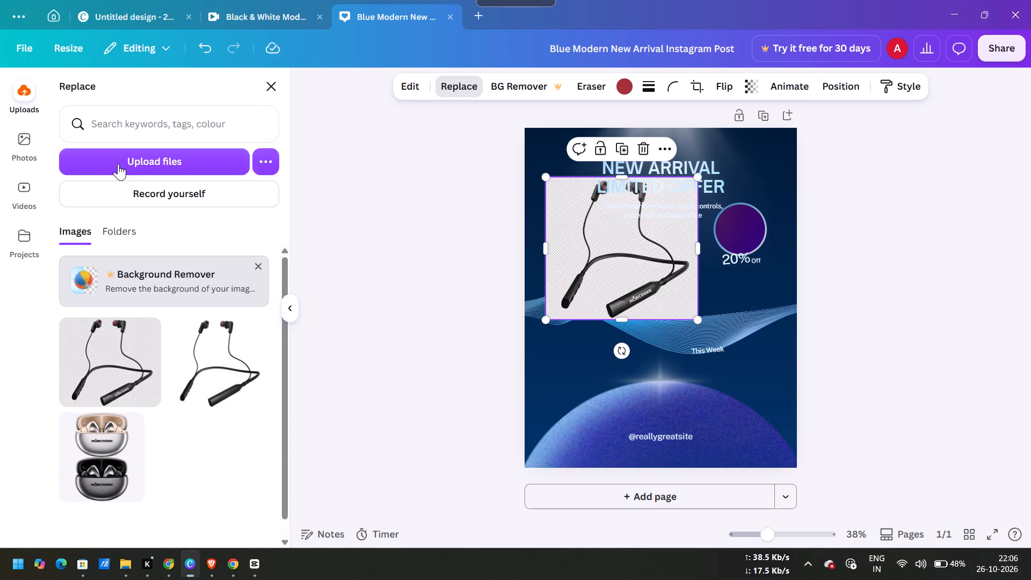
{"action": "left_click", "coordinate": [129, 171]}
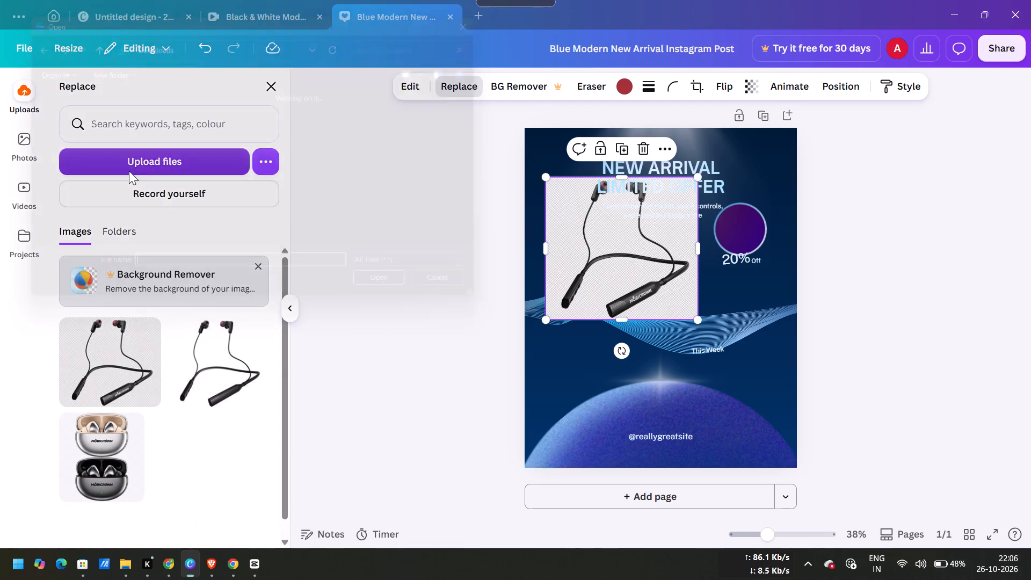
{"action": "left_click", "coordinate": [145, 166]}
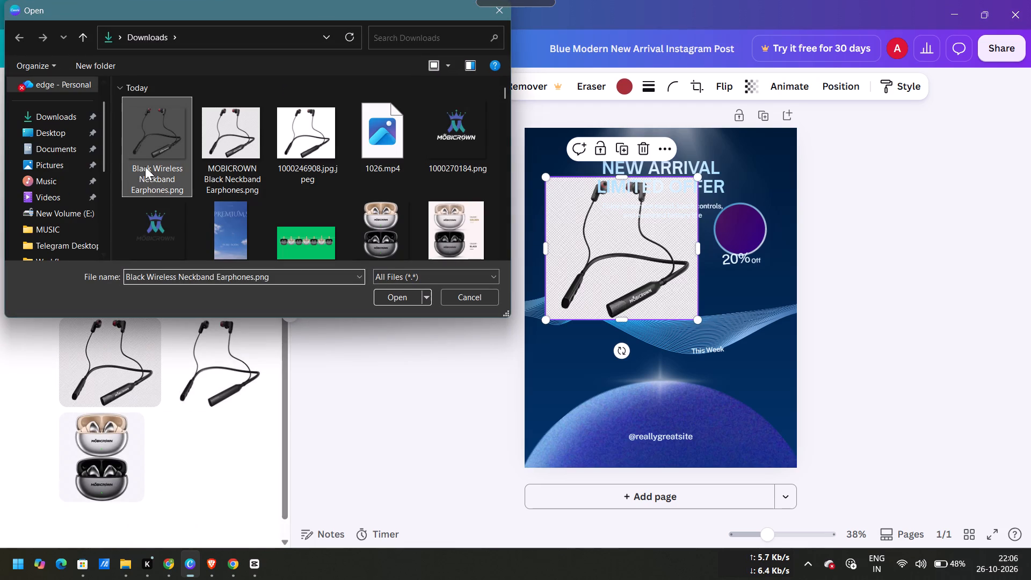
{"action": "left_click", "coordinate": [386, 294]}
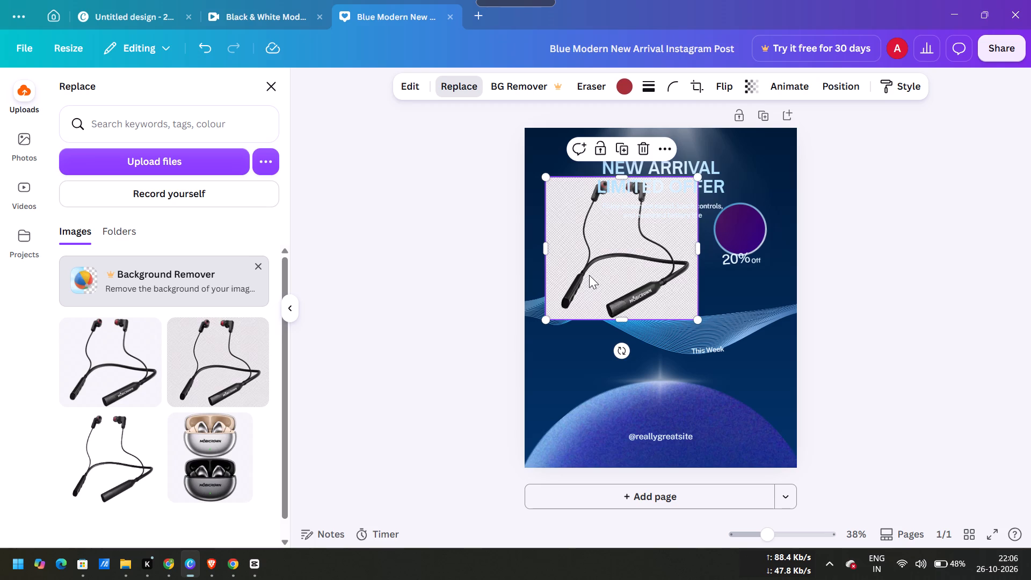
{"action": "triple_click", "coordinate": [97, 353]}
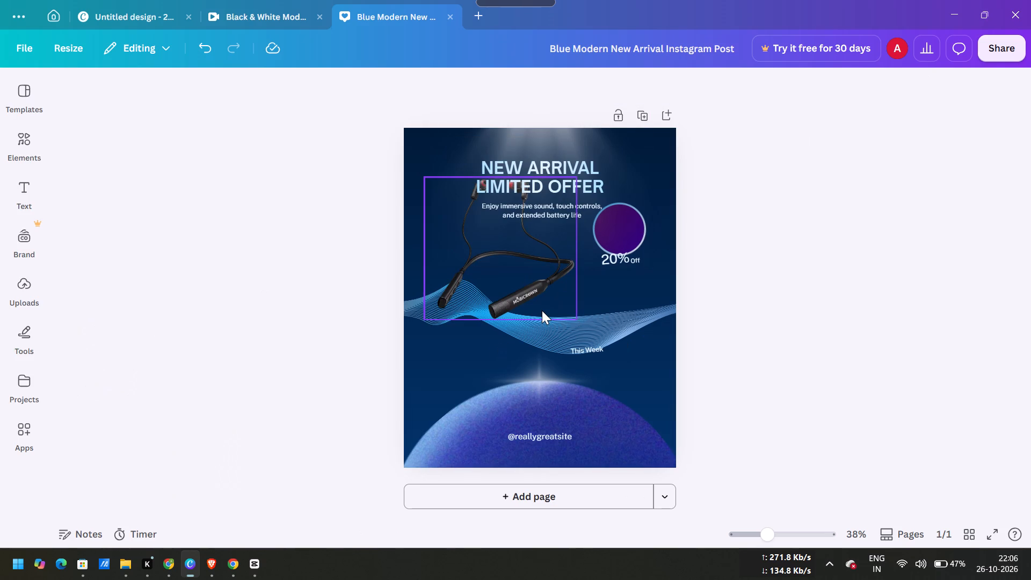
Enlarge the transparent neckband picture and place it centrally below the subtitle, over the blue wave and the top of the planet.
{"action": "left_click", "coordinate": [542, 310]}
{"action": "left_click_drag", "start_coordinate": [542, 310], "coordinate": [582, 382]}
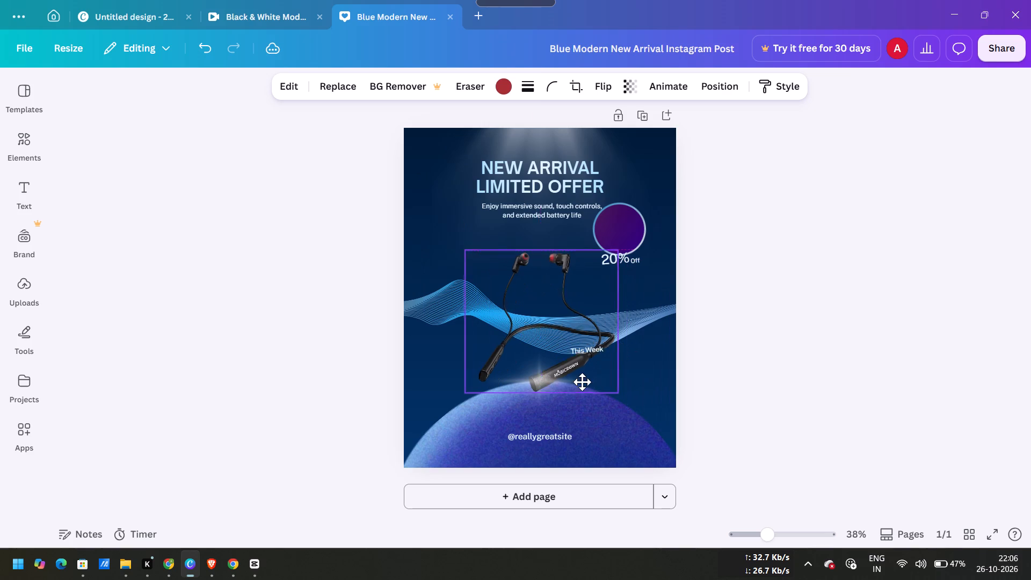
{"action": "left_click_drag", "start_coordinate": [582, 382], "coordinate": [582, 381]}
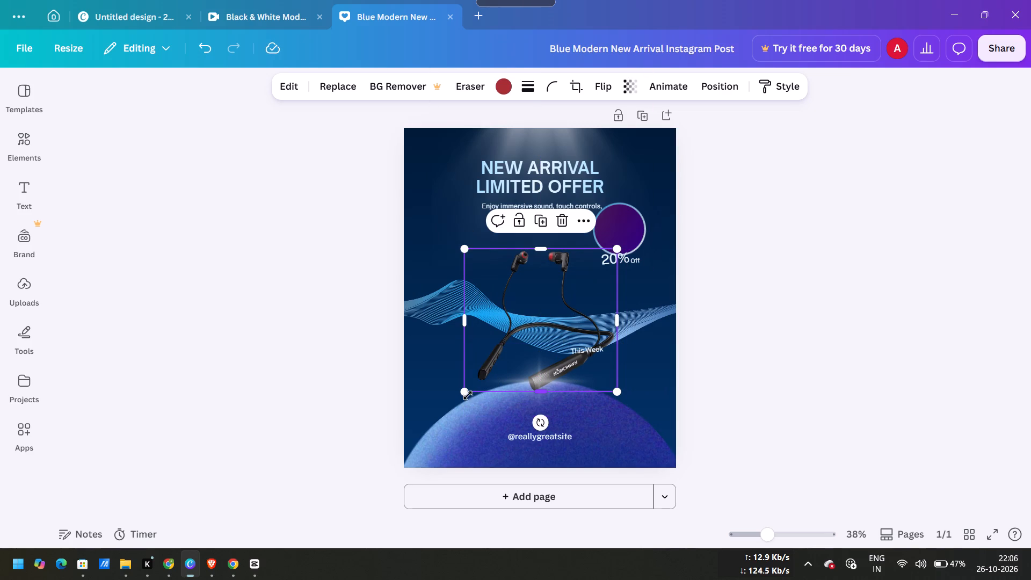
{"action": "left_click_drag", "start_coordinate": [466, 392], "coordinate": [436, 441]}
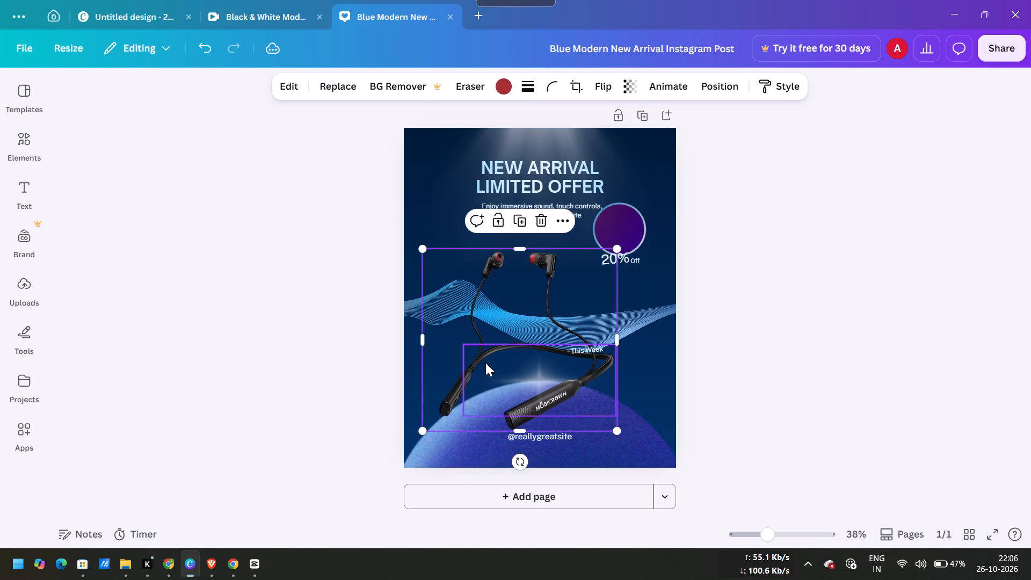
{"action": "double_click", "coordinate": [485, 363]}
{"action": "left_click", "coordinate": [485, 363]}
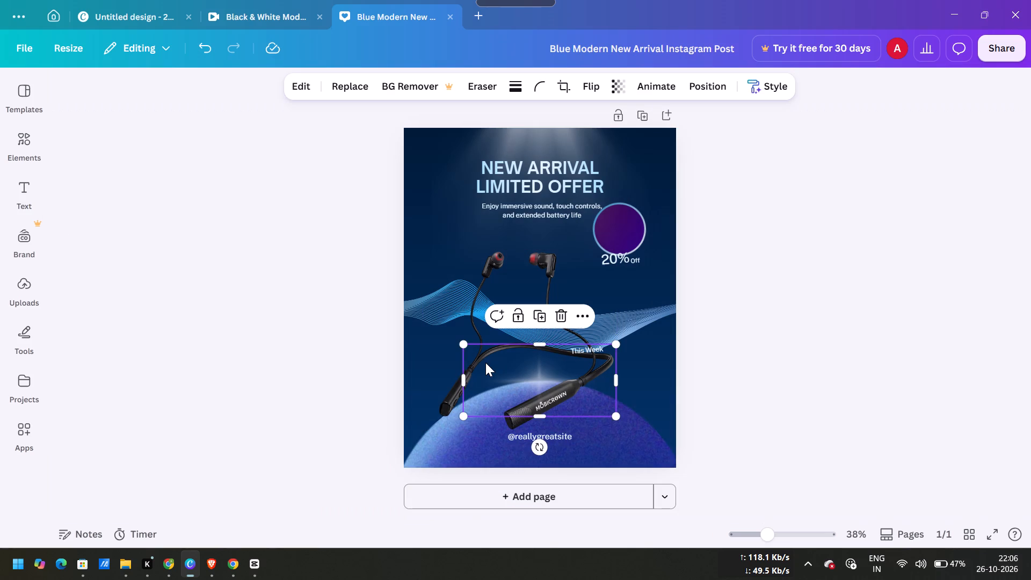
{"action": "left_click", "coordinate": [487, 278]}
{"action": "left_click_drag", "start_coordinate": [487, 278], "coordinate": [501, 258]}
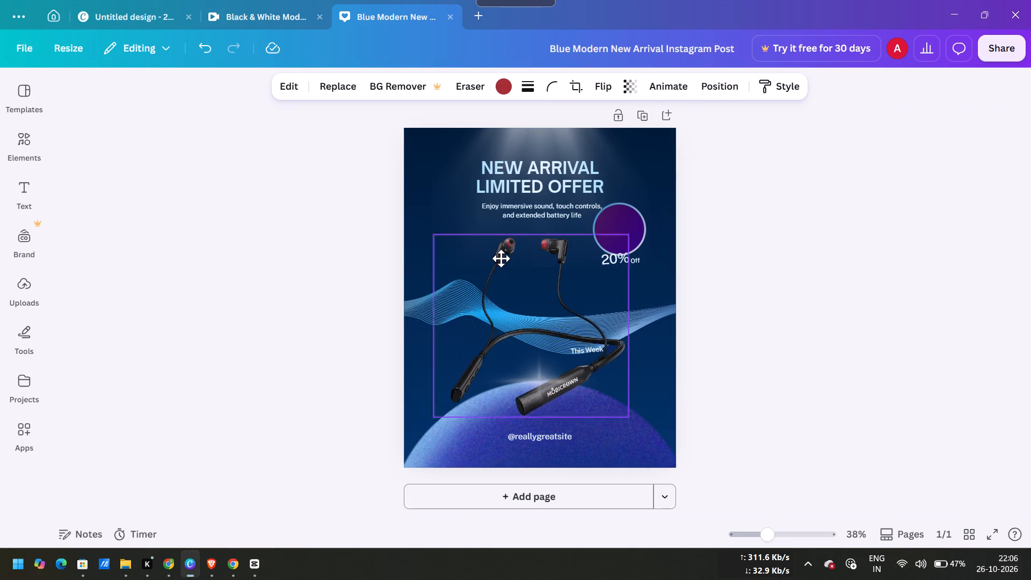
{"action": "left_click_drag", "start_coordinate": [501, 258], "coordinate": [503, 254]}
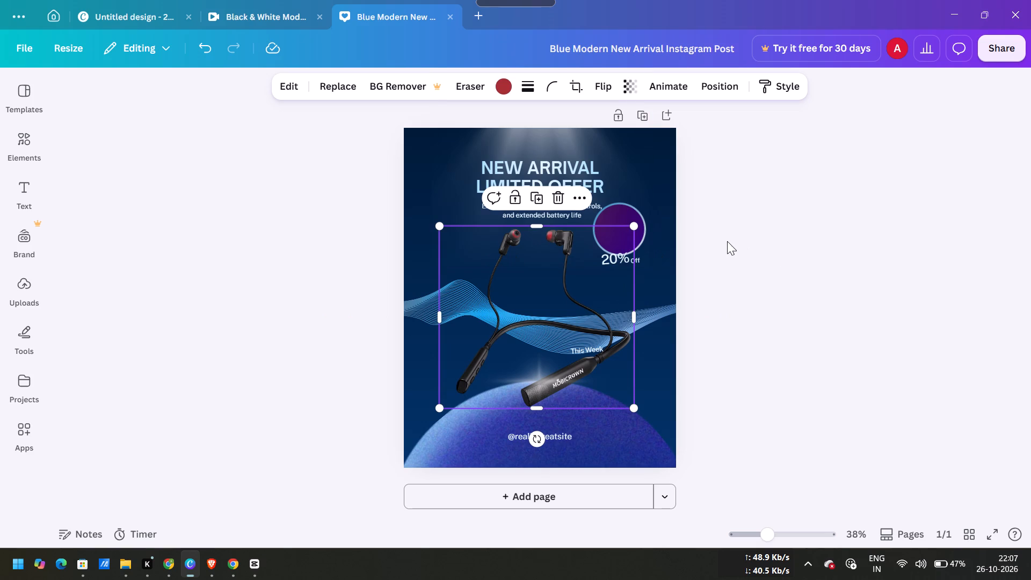
{"action": "left_click", "coordinate": [727, 241]}
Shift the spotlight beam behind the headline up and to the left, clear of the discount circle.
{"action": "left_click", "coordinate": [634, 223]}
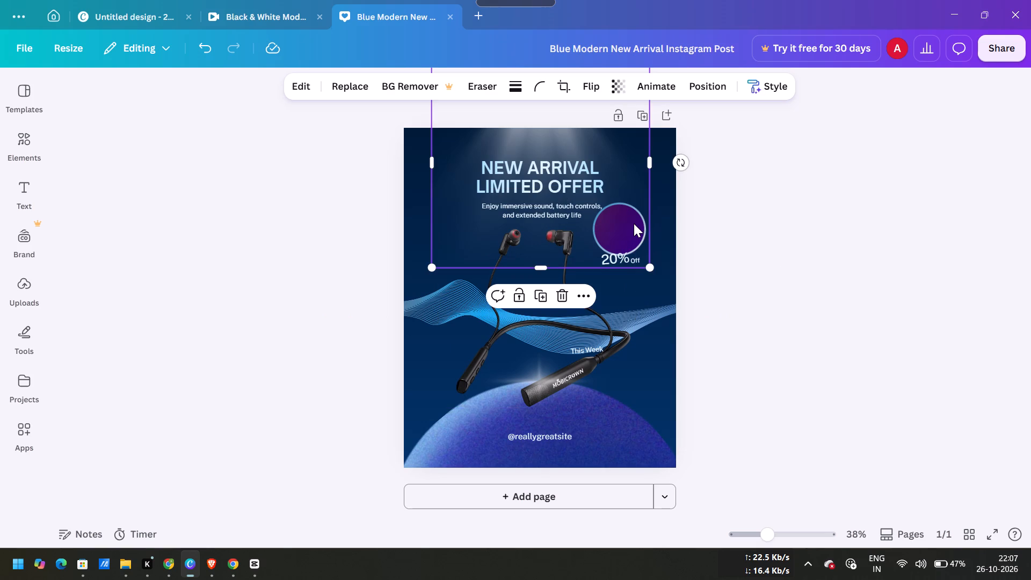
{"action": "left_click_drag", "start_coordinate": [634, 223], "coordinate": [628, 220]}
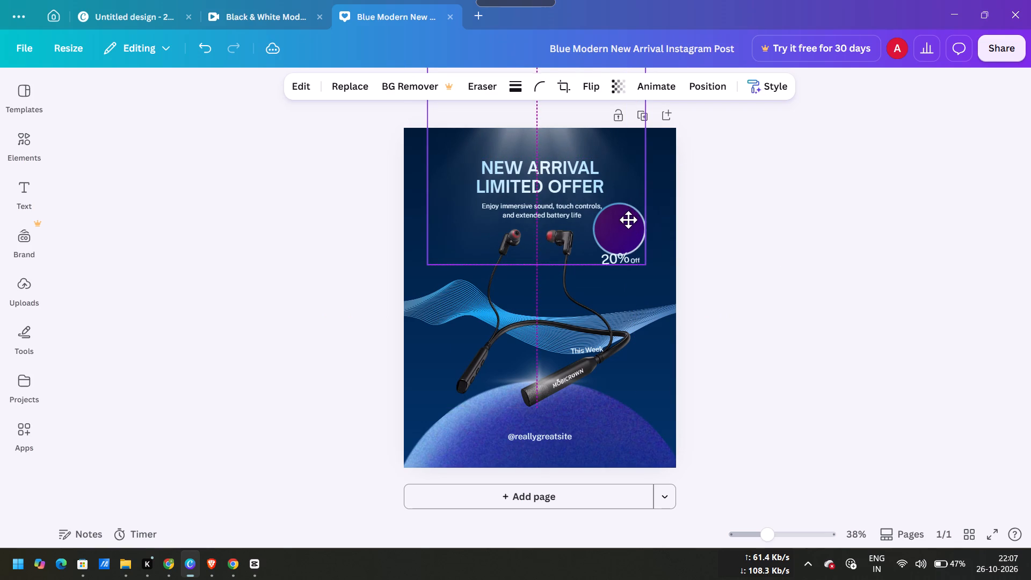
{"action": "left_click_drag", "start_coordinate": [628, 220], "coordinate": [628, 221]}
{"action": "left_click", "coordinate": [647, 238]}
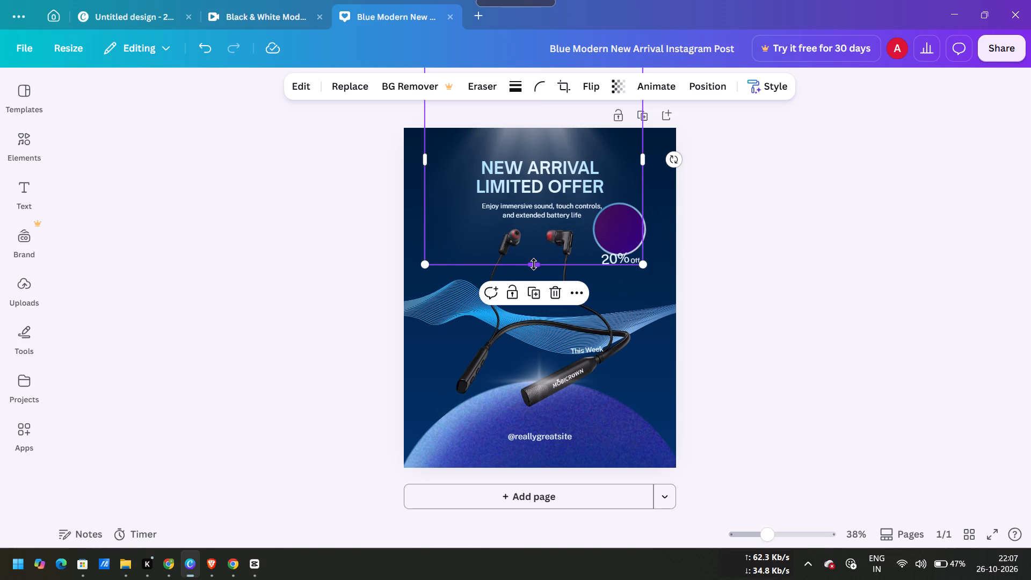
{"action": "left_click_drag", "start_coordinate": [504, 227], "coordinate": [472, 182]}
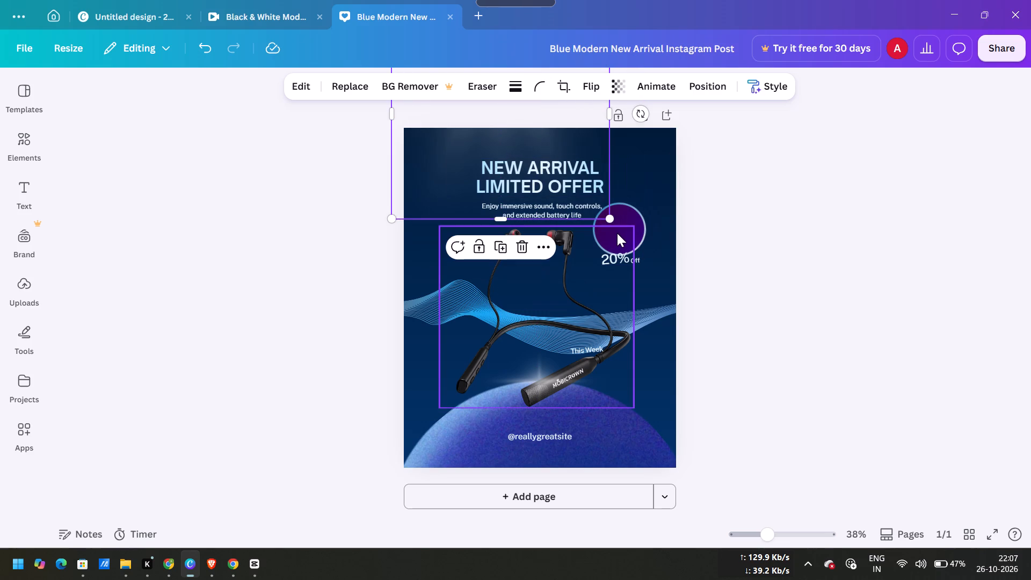
Delete the purple discount circle and the 20%, Off and This Week texts from the post.
{"action": "left_click", "coordinate": [630, 219]}
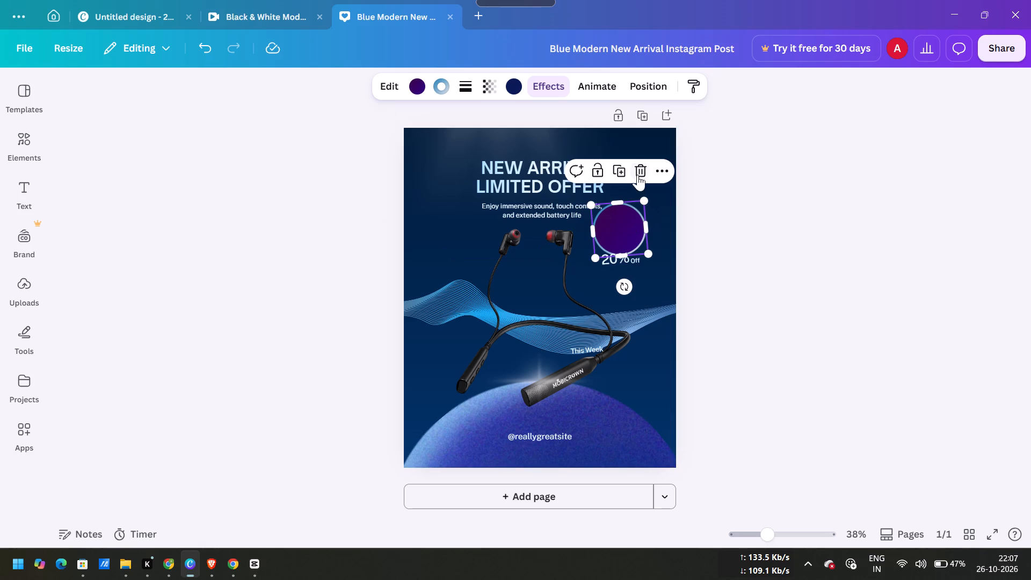
{"action": "left_click", "coordinate": [638, 172]}
{"action": "left_click", "coordinate": [631, 259]}
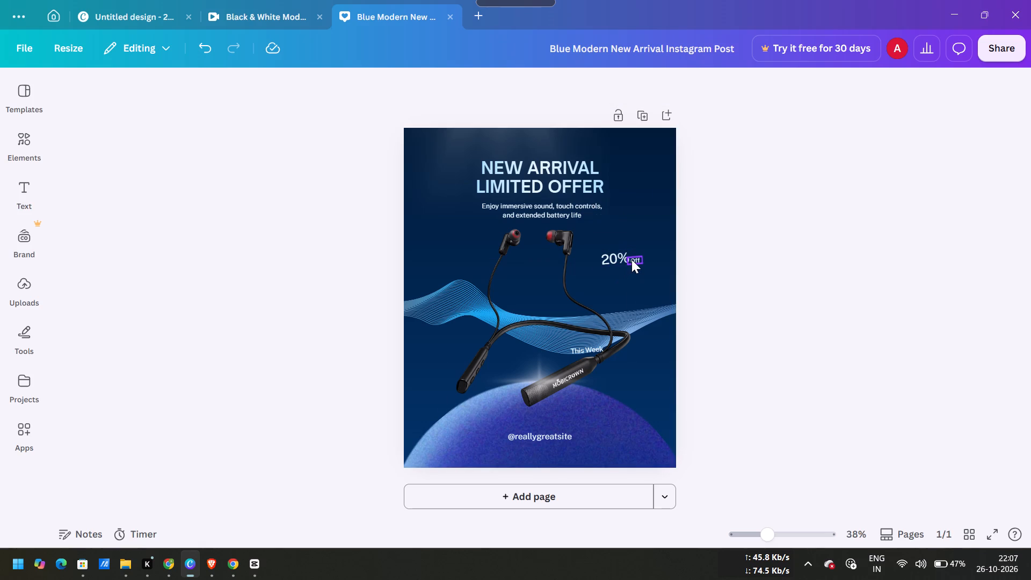
{"action": "left_click", "coordinate": [654, 226]}
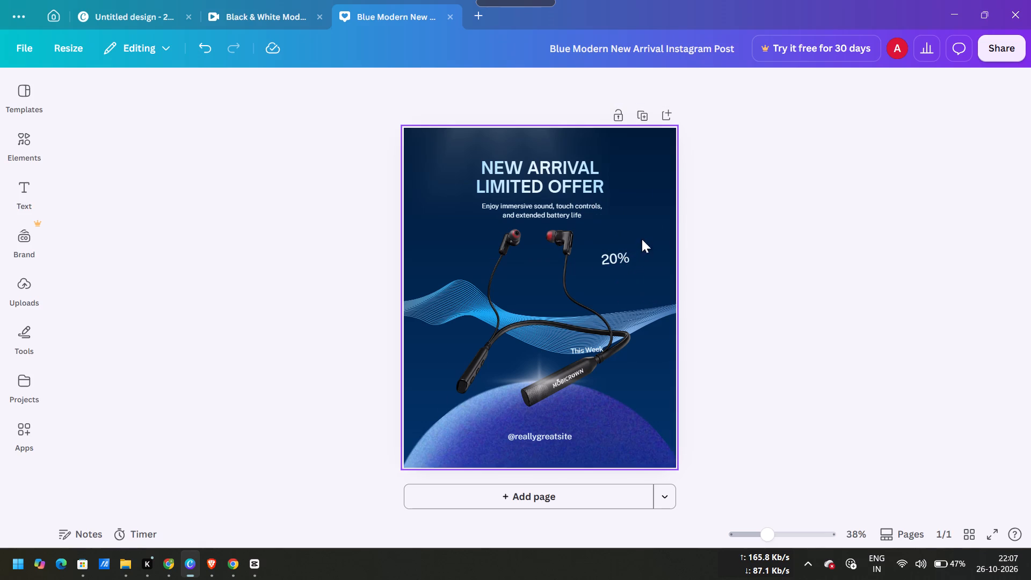
{"action": "left_click", "coordinate": [625, 259]}
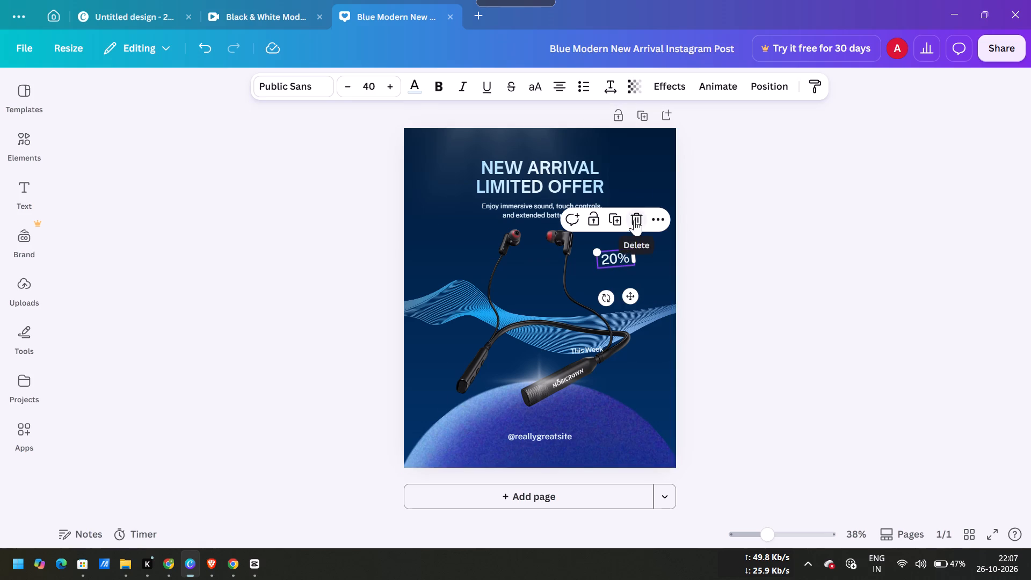
{"action": "left_click", "coordinate": [634, 220]}
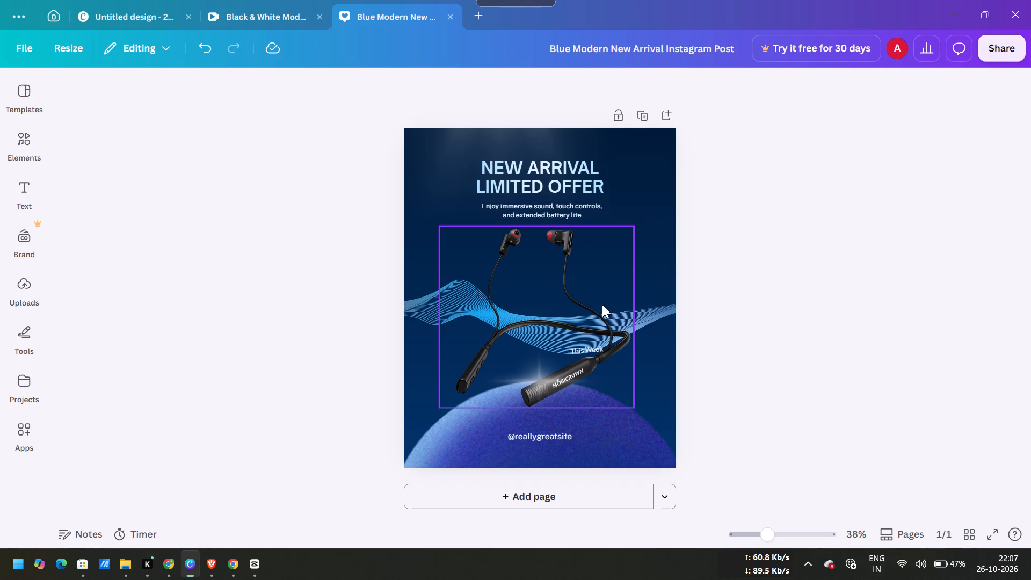
{"action": "left_click", "coordinate": [579, 351]}
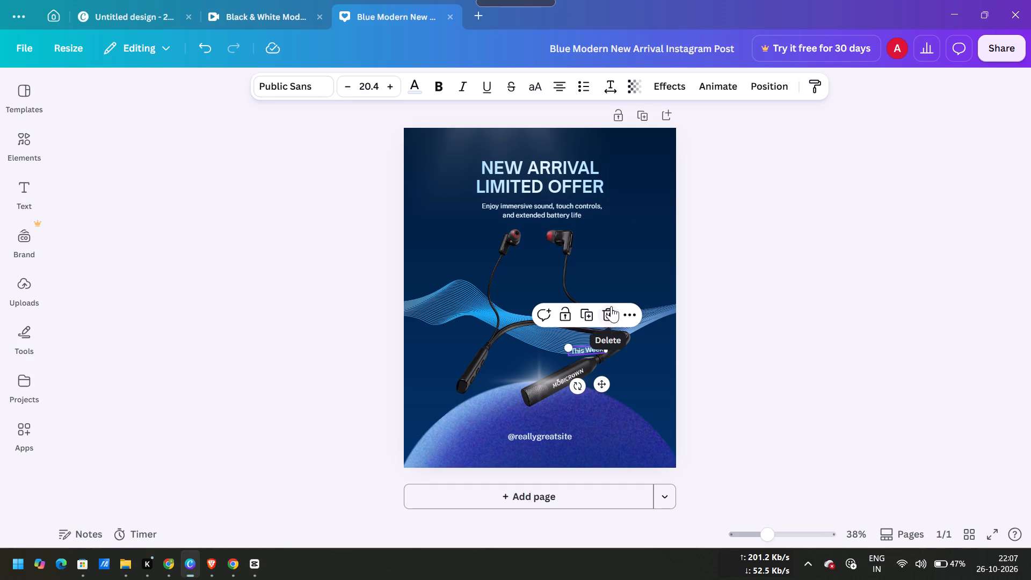
{"action": "left_click", "coordinate": [611, 306]}
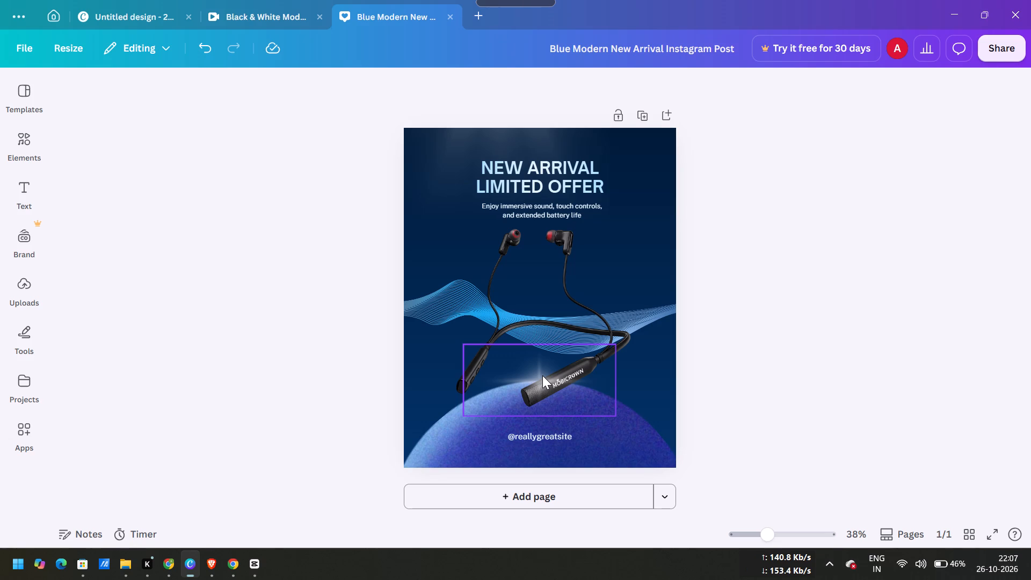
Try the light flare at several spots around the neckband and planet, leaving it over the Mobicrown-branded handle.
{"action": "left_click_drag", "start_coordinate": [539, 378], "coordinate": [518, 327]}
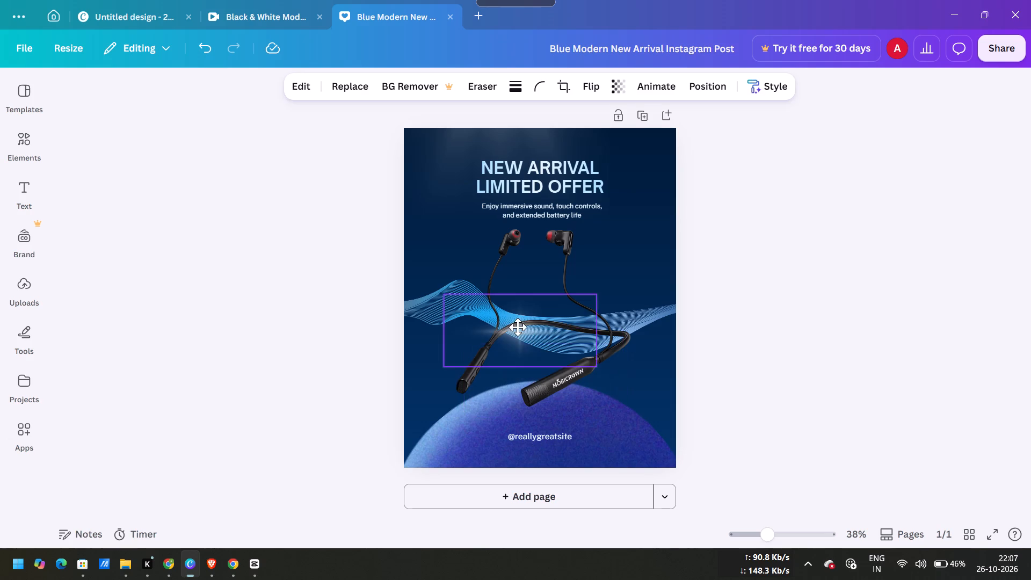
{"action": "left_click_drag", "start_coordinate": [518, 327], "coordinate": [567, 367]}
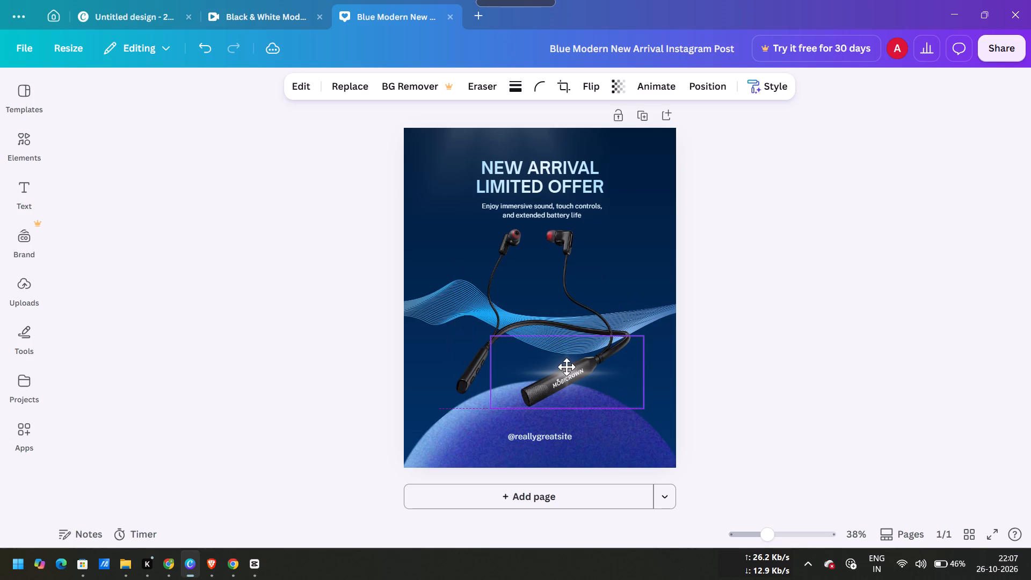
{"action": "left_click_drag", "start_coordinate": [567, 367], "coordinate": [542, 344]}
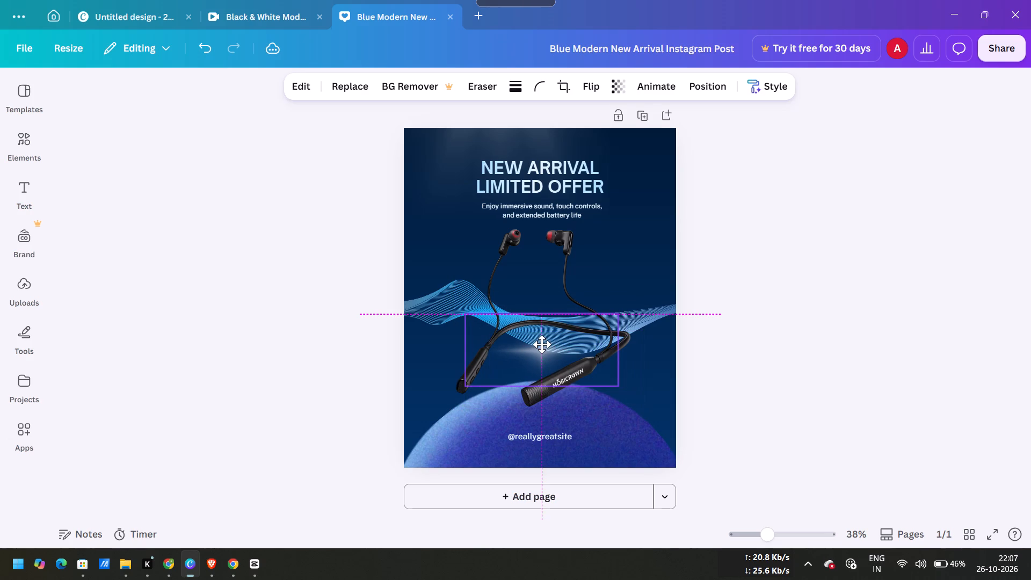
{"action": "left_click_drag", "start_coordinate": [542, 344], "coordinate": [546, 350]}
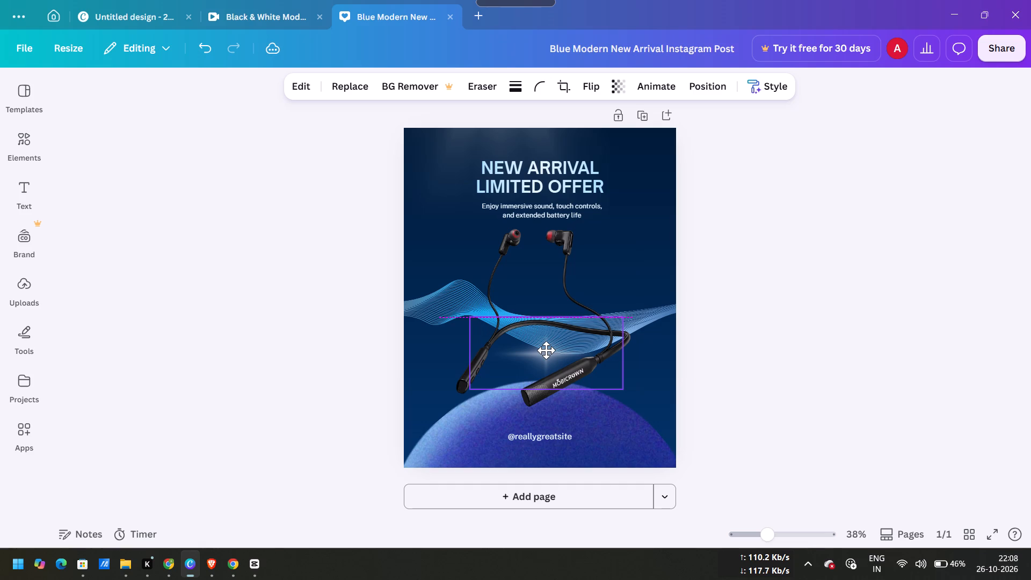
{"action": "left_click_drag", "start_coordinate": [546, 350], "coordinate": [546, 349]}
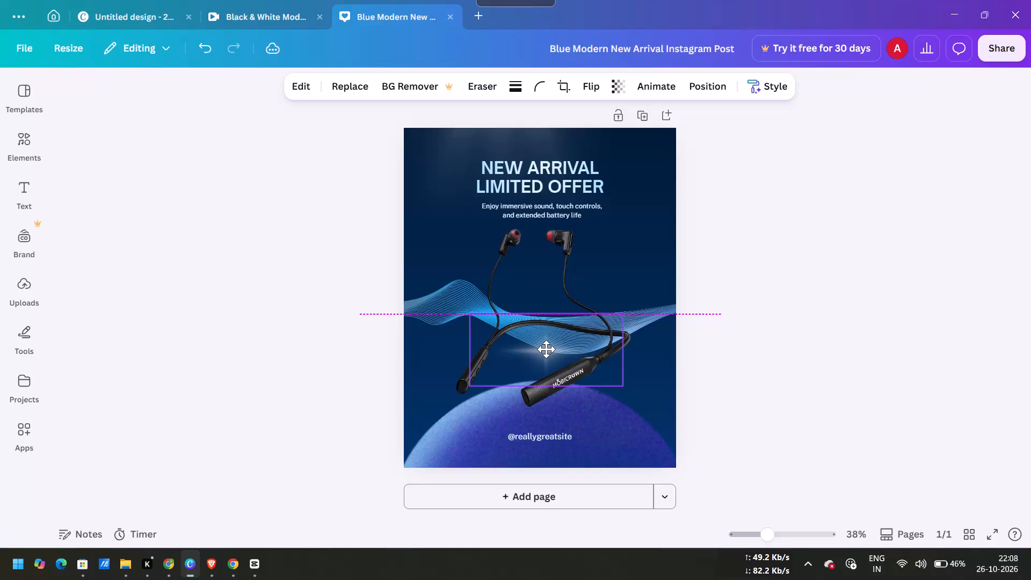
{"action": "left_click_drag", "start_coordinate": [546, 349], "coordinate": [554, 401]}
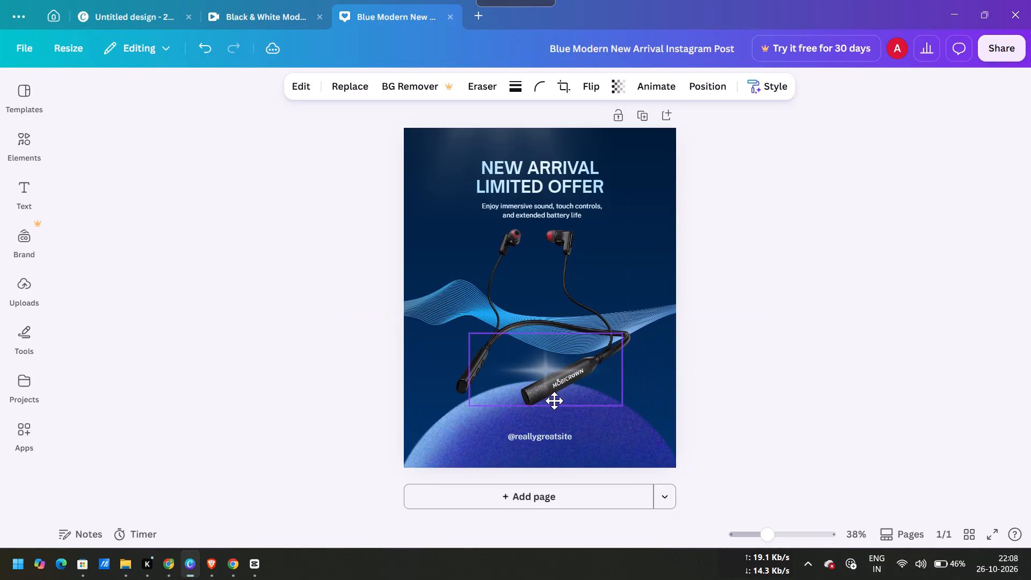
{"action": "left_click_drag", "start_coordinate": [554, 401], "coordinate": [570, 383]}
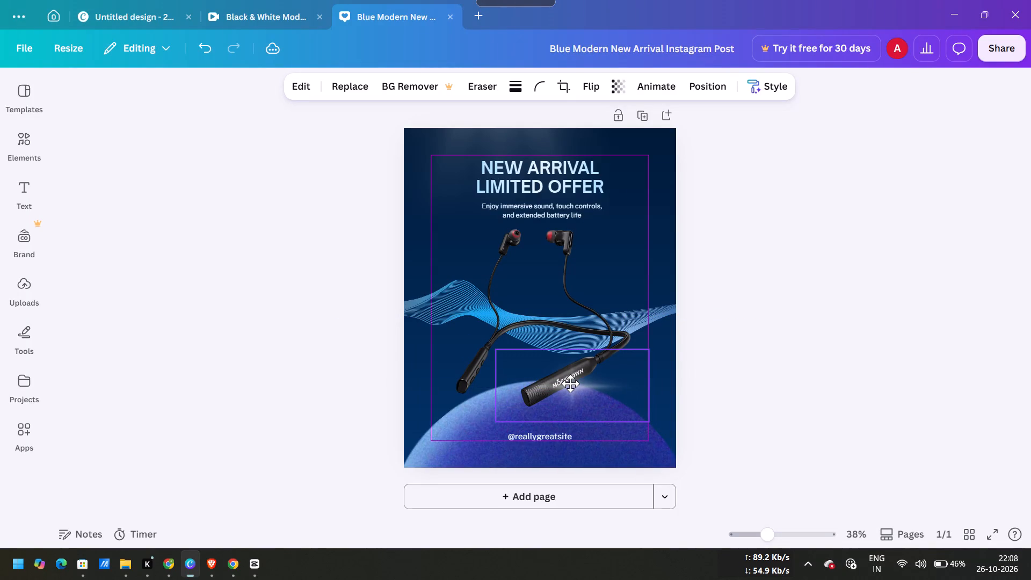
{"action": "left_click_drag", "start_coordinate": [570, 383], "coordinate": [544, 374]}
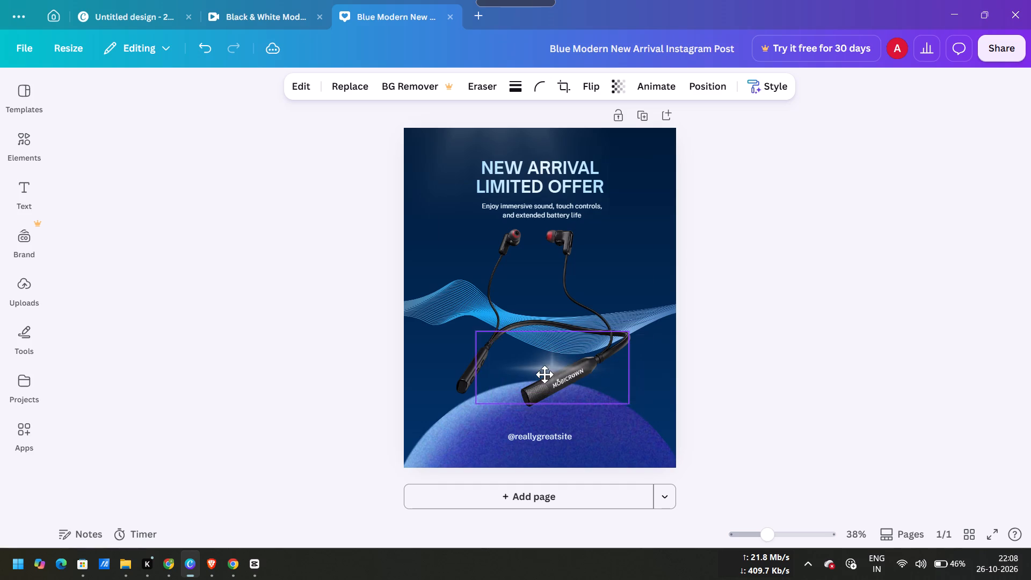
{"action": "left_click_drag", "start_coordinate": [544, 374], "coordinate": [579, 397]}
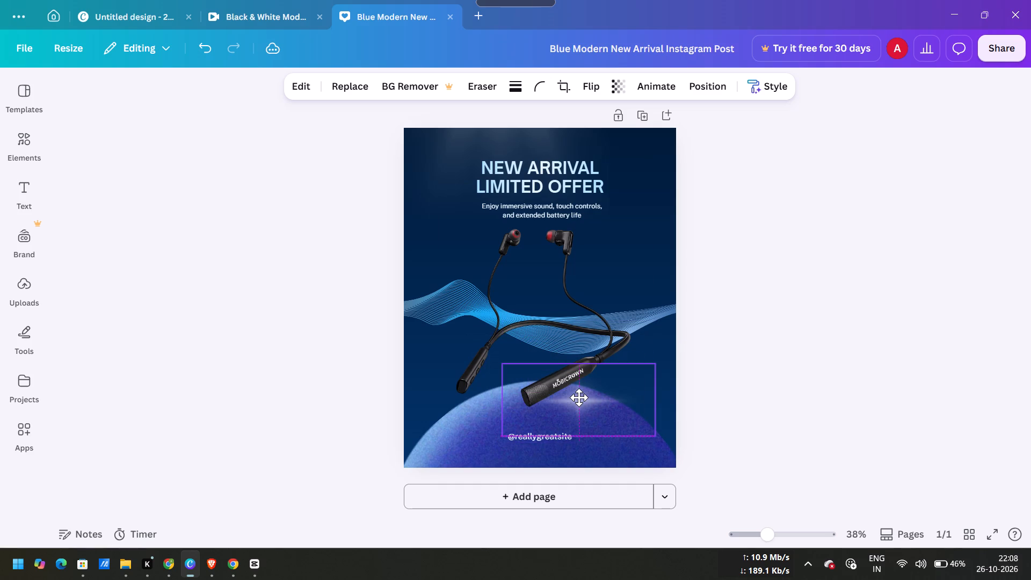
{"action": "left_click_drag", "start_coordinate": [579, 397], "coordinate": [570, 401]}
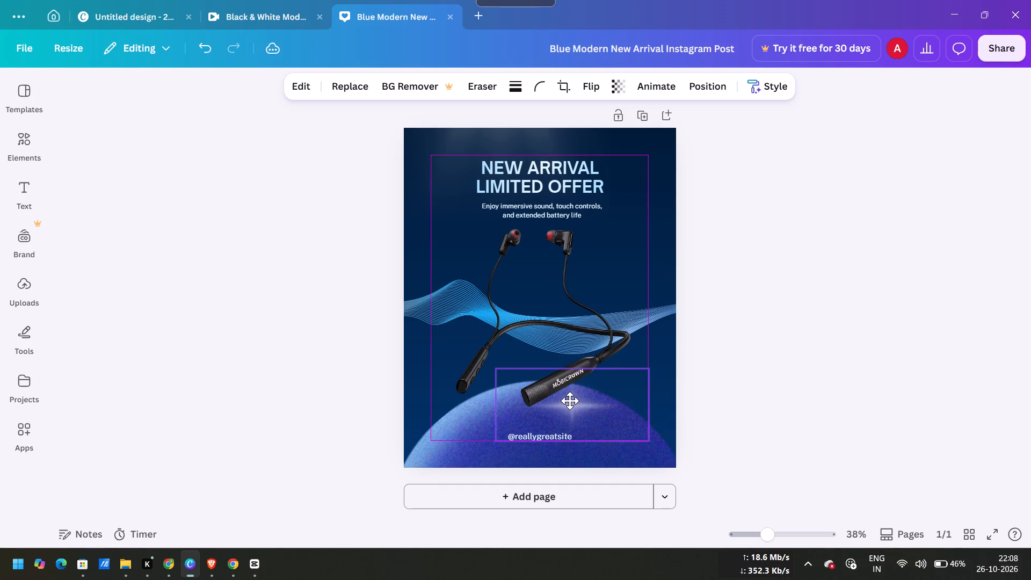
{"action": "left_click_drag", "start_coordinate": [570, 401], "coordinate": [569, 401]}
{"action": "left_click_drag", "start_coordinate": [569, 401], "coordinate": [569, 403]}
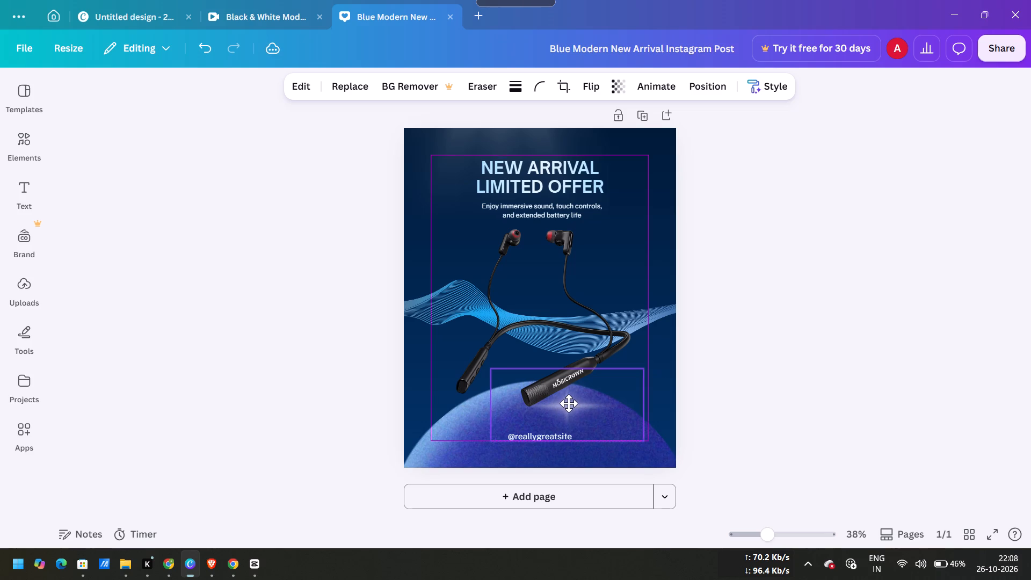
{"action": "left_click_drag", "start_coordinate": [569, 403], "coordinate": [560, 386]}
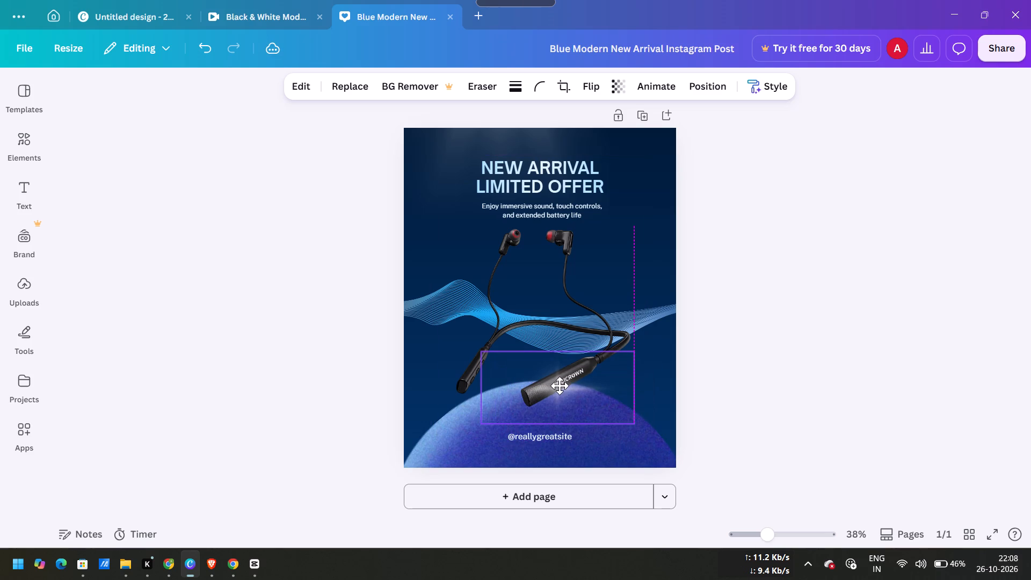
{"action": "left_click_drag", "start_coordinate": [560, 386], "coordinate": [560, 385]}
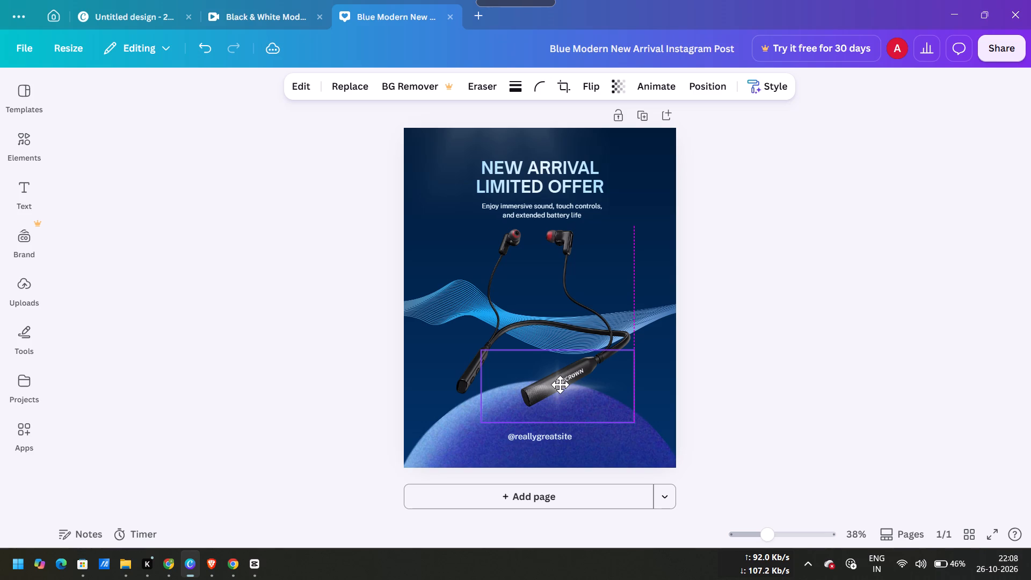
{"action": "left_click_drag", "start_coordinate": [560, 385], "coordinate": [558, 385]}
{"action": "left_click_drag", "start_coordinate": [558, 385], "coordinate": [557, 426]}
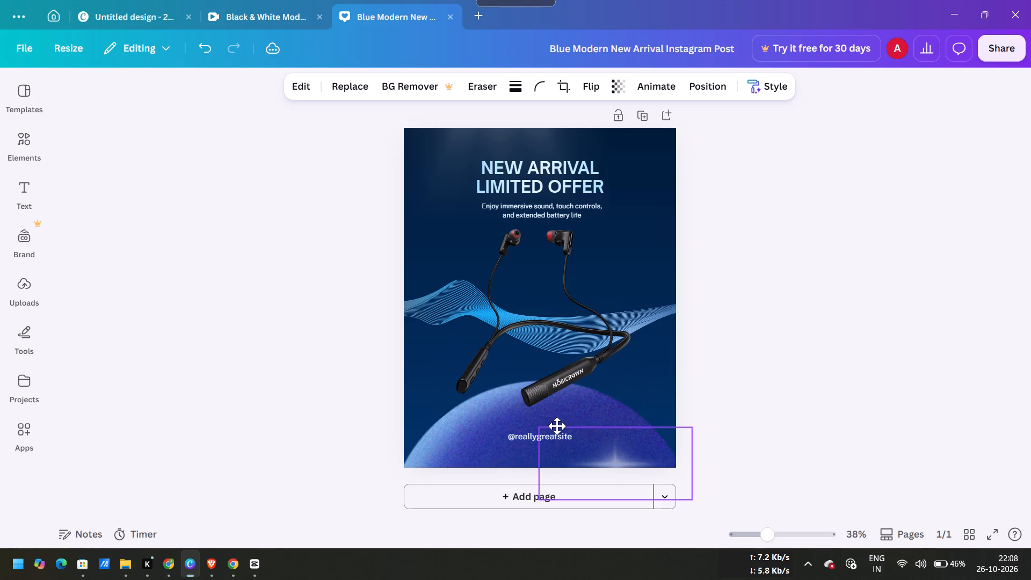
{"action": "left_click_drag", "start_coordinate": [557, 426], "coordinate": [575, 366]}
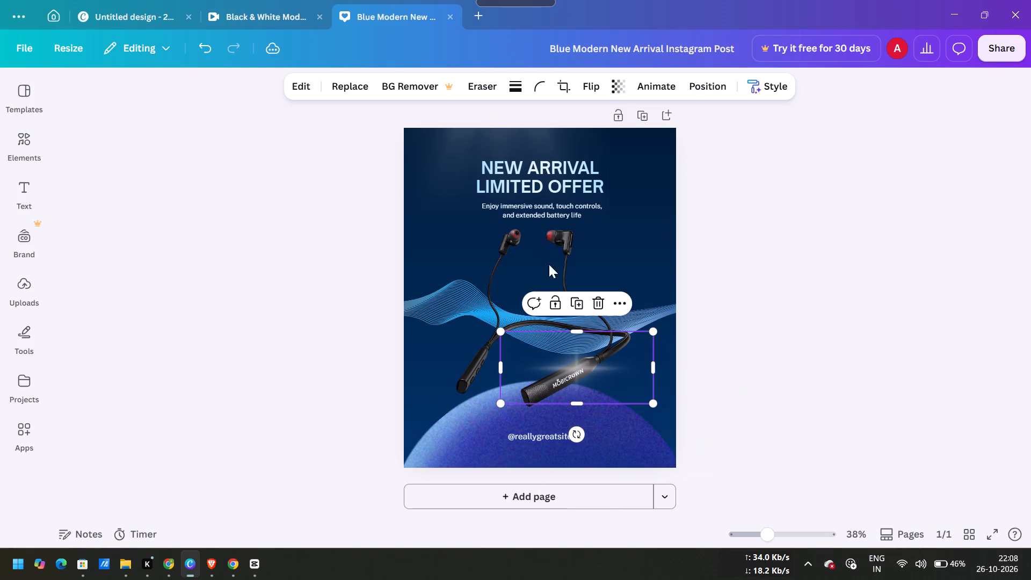
Move the spotlight beam down and centre it horizontally on the post, shining from the top edge over the headline and earbuds.
{"action": "left_click", "coordinate": [538, 155]}
{"action": "left_click_drag", "start_coordinate": [538, 155], "coordinate": [570, 234]}
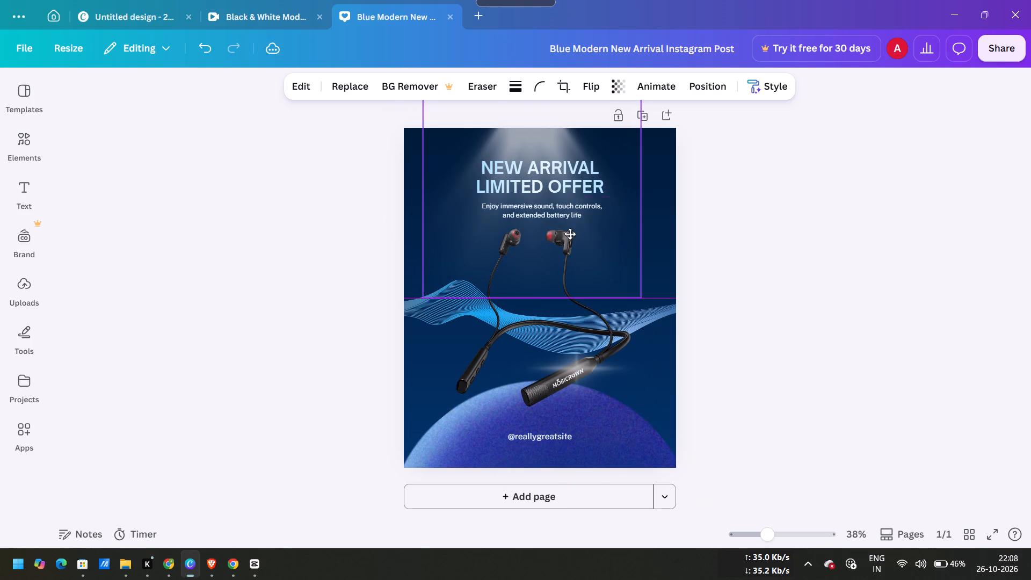
{"action": "left_click_drag", "start_coordinate": [570, 234], "coordinate": [577, 240]}
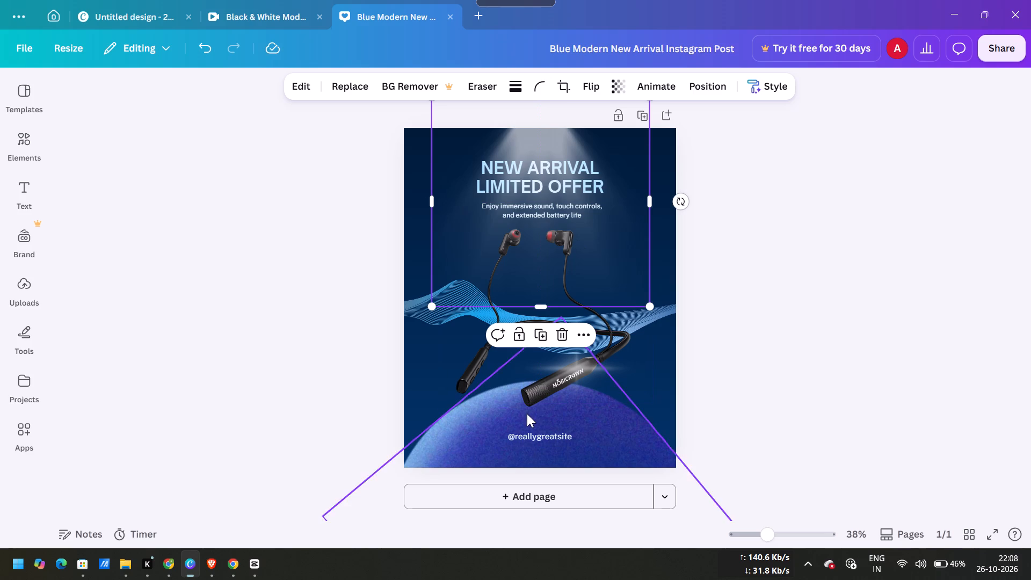
Move the light flare into the gap between the neckband's two handles, just above the top of the planet.
{"action": "left_click", "coordinate": [546, 380]}
{"action": "left_click_drag", "start_coordinate": [546, 380], "coordinate": [490, 383]}
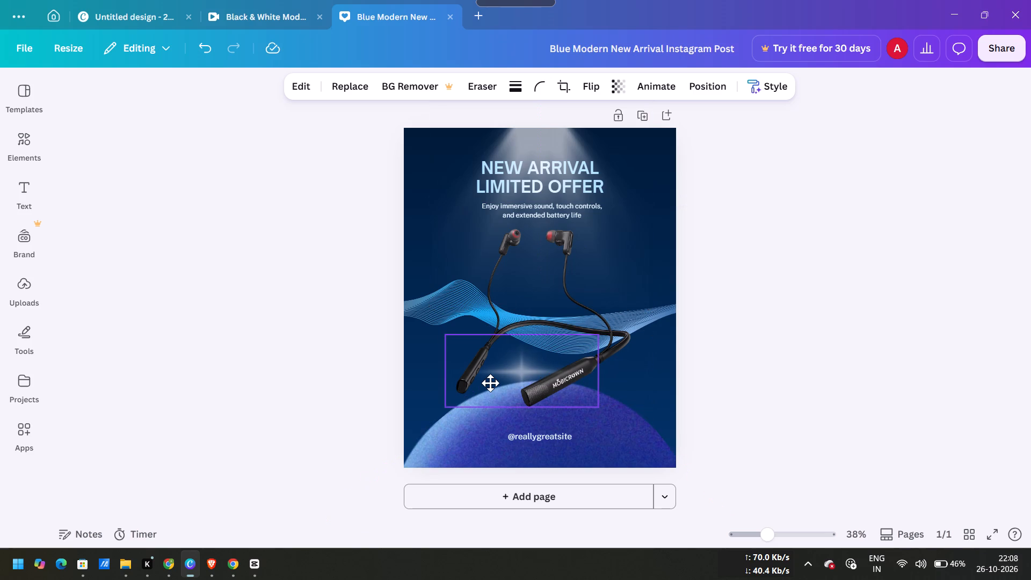
{"action": "left_click_drag", "start_coordinate": [490, 383], "coordinate": [491, 384]}
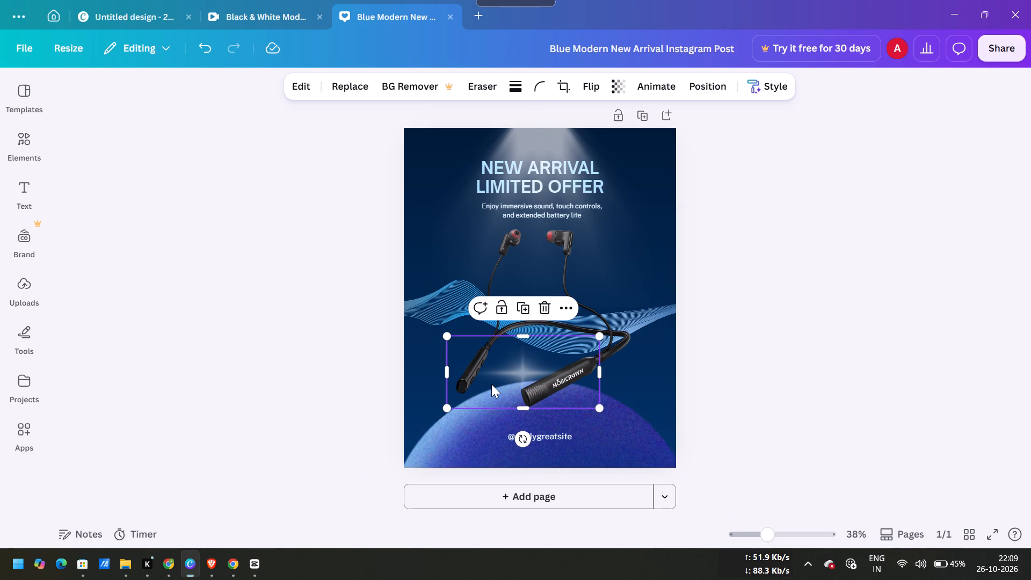
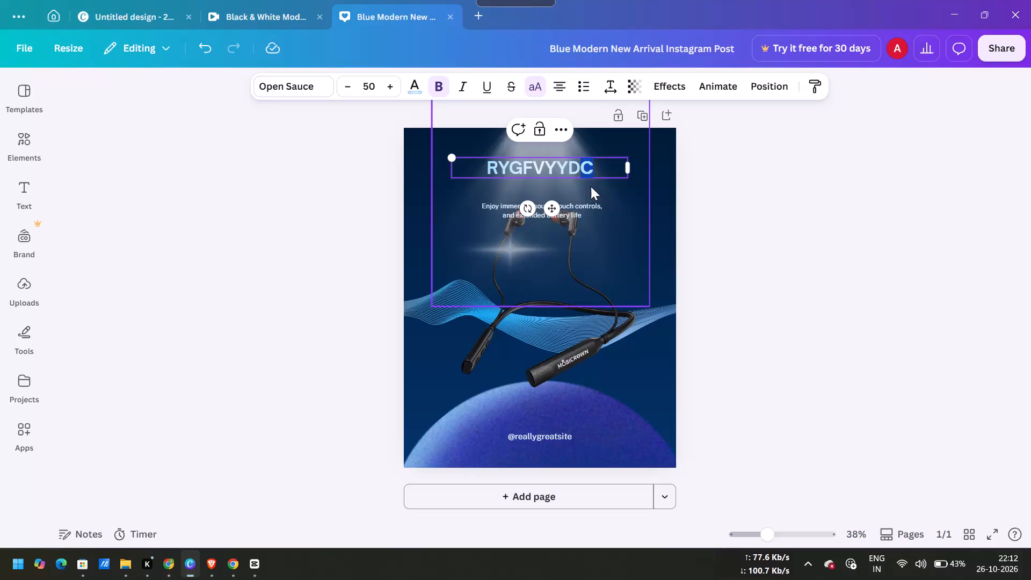
Leave the headline's text editing and select the subtitle about immersive sound, touch controls and extended battery life.
{"action": "left_click_drag", "start_coordinate": [608, 171], "coordinate": [623, 171]}
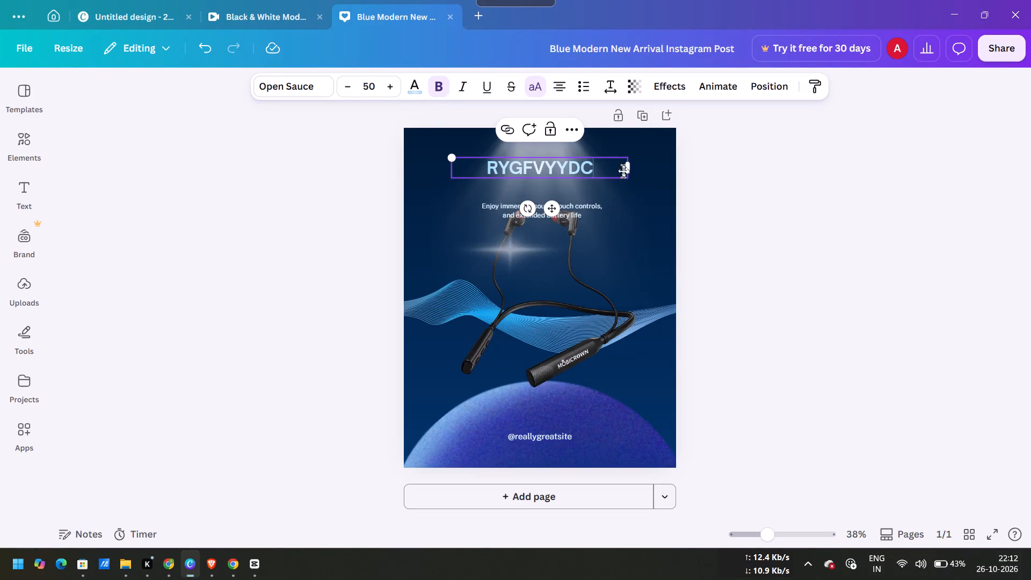
{"action": "left_click_drag", "start_coordinate": [623, 171], "coordinate": [589, 211]}
{"action": "left_click", "coordinate": [589, 211]}
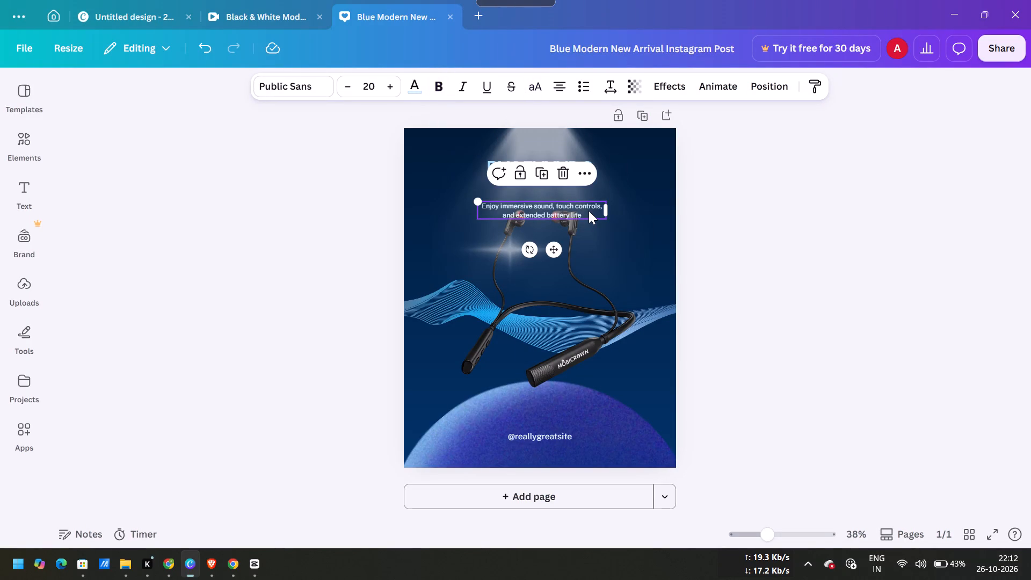
Move the immersive sound subtitle down from beneath the headline to the middle of the neckband image, just above the blue wave.
{"action": "left_click_drag", "start_coordinate": [571, 207], "coordinate": [555, 278]}
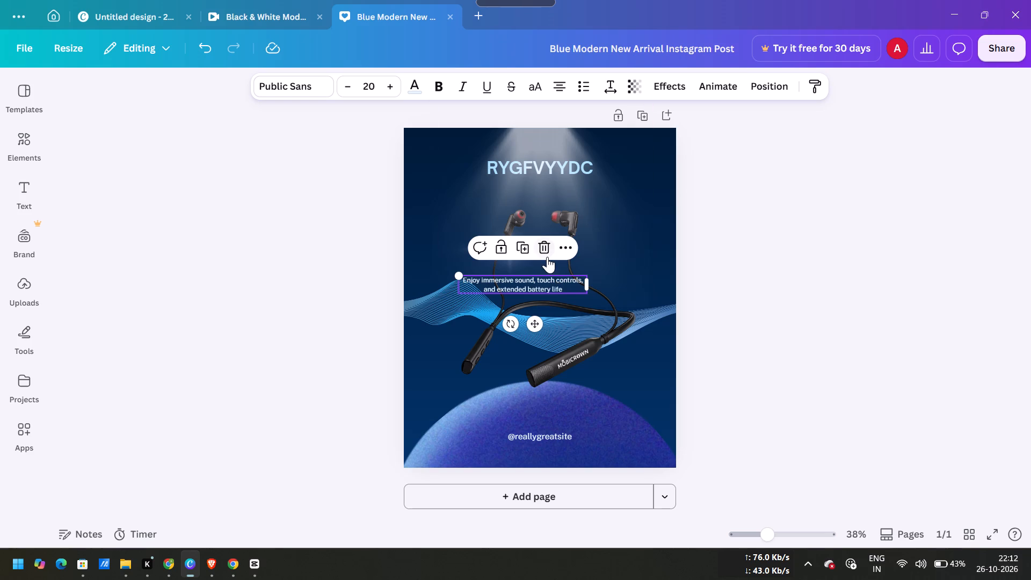
{"action": "left_click_drag", "start_coordinate": [515, 282], "coordinate": [527, 244]}
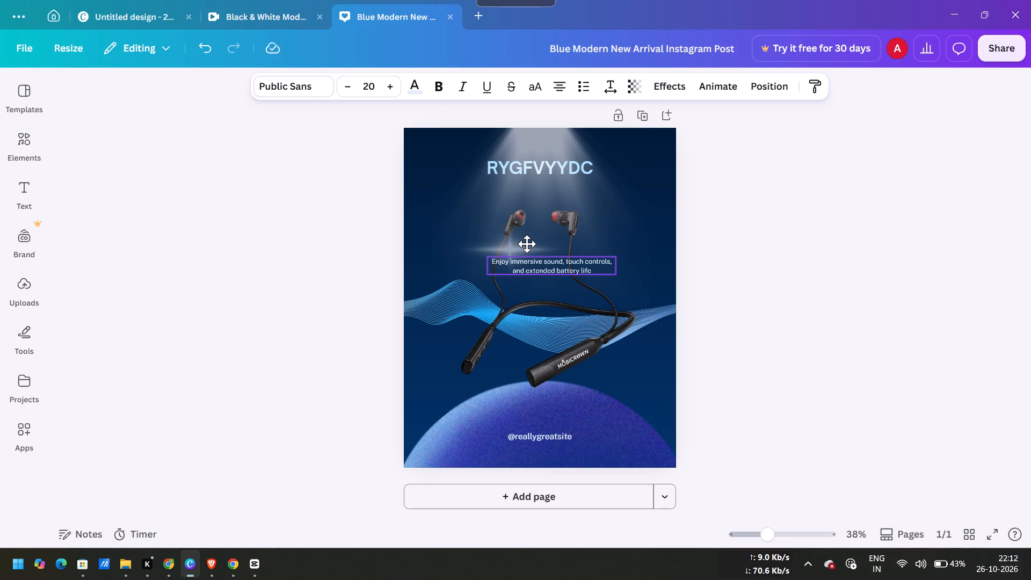
{"action": "left_click_drag", "start_coordinate": [527, 244], "coordinate": [509, 272]}
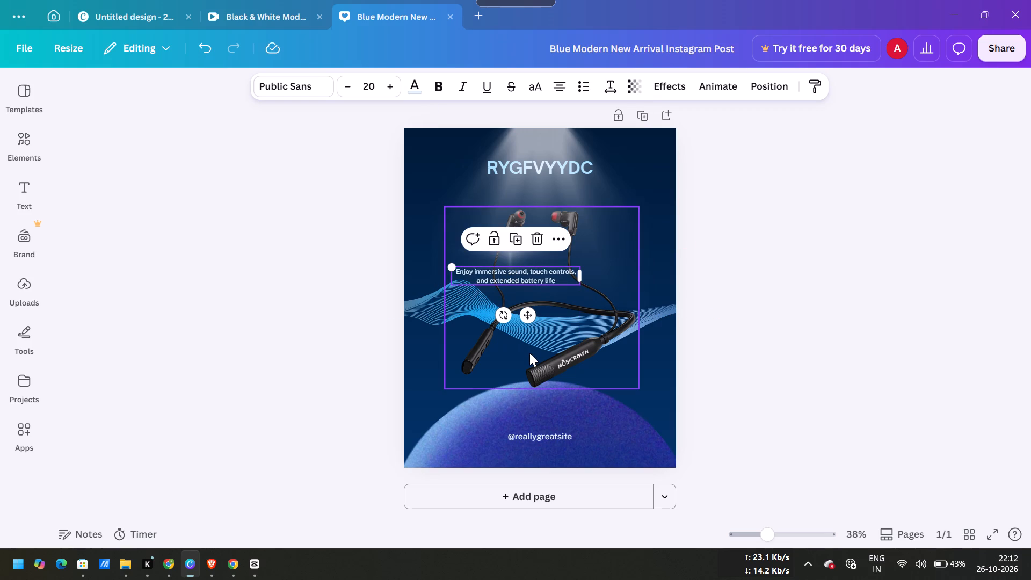
Shift the neckband earphones image slightly right and up on the post, keeping it above the planet.
{"action": "left_click", "coordinate": [529, 353]}
{"action": "left_click_drag", "start_coordinate": [529, 353], "coordinate": [545, 345]}
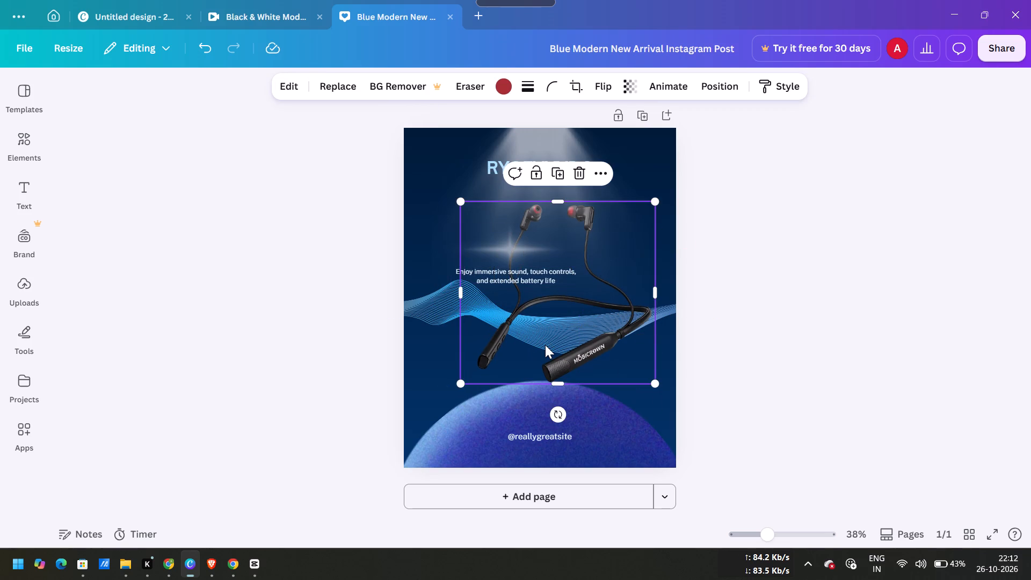
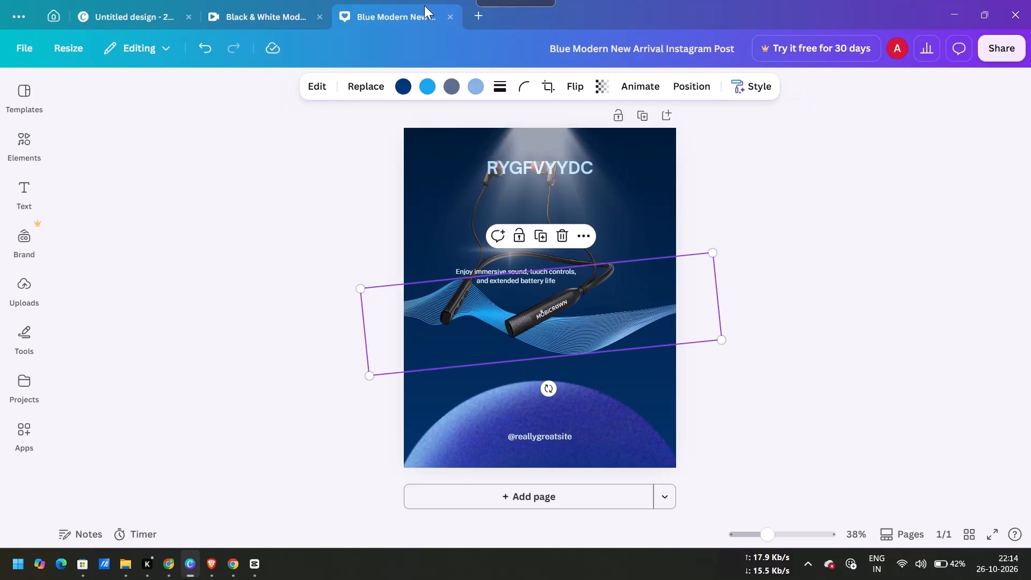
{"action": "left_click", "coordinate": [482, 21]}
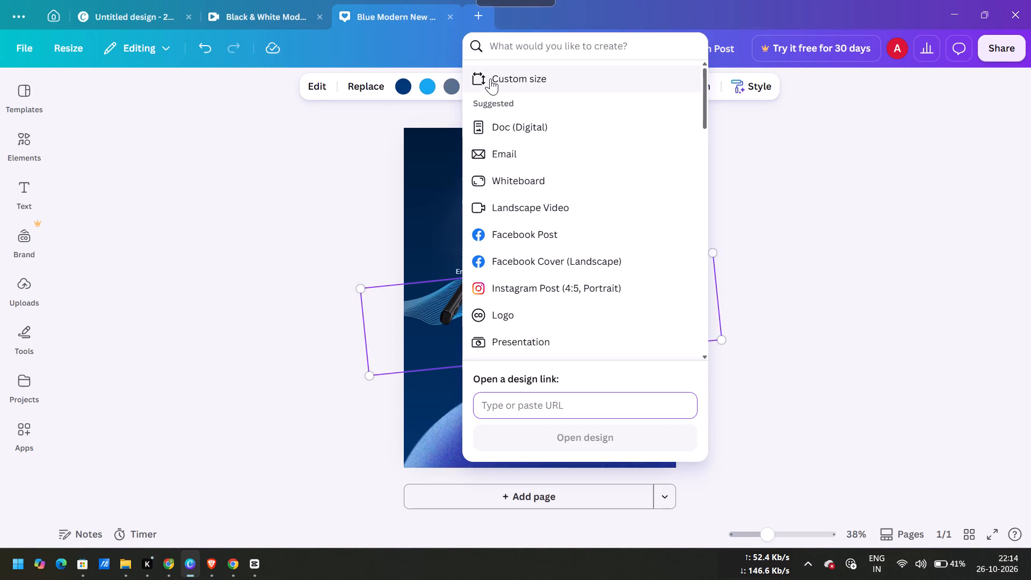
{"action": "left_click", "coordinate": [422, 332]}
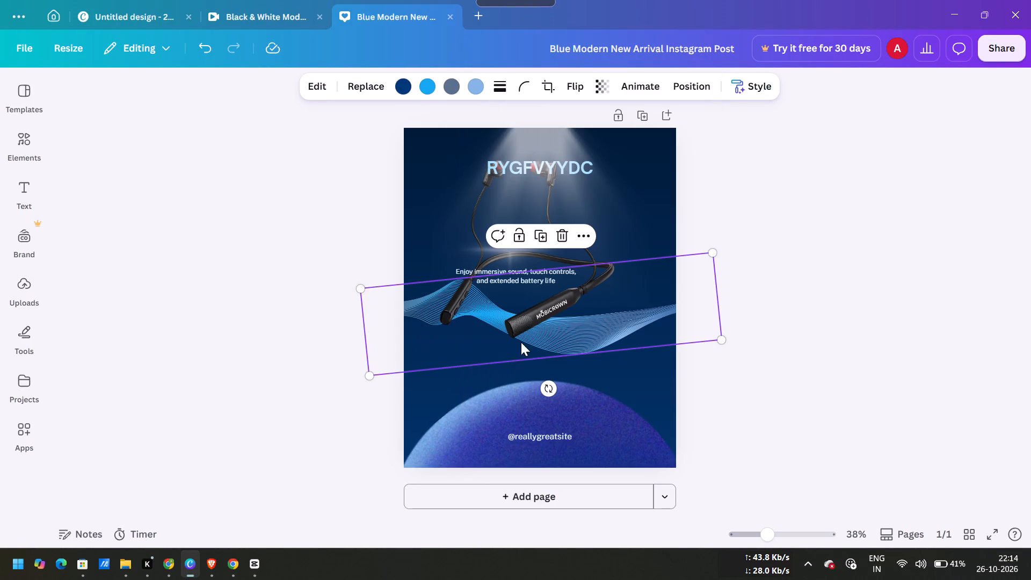
Move the neckband earphones image down and slightly right so its control modules rest at the planet's upper edge.
{"action": "left_click", "coordinate": [525, 338]}
{"action": "left_click_drag", "start_coordinate": [536, 329], "coordinate": [581, 462]}
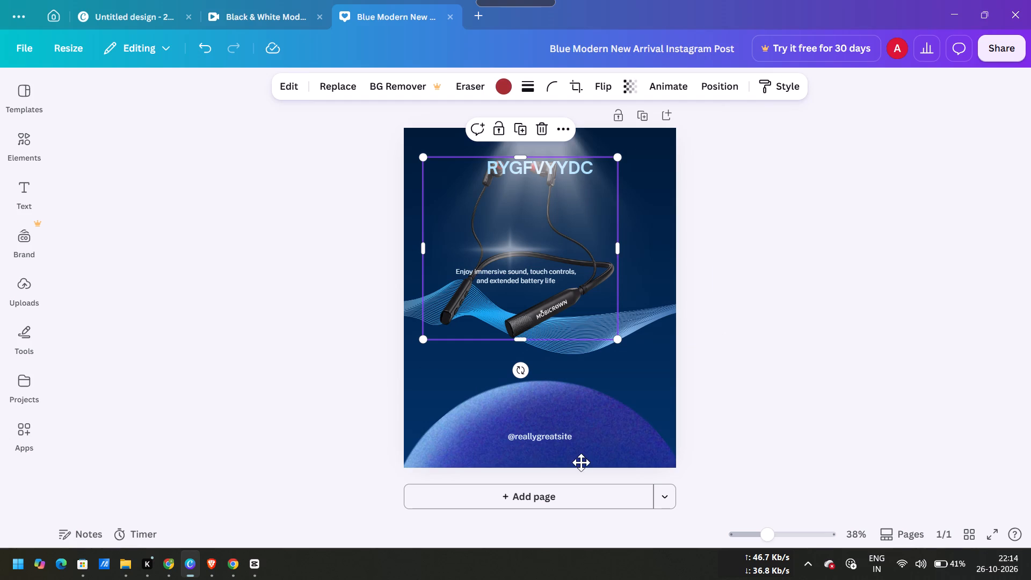
{"action": "left_click_drag", "start_coordinate": [581, 462], "coordinate": [552, 393]}
Move the spotlight beam away from the headline, up and right, mostly beyond the post's upper-right corner.
{"action": "left_click", "coordinate": [517, 257]}
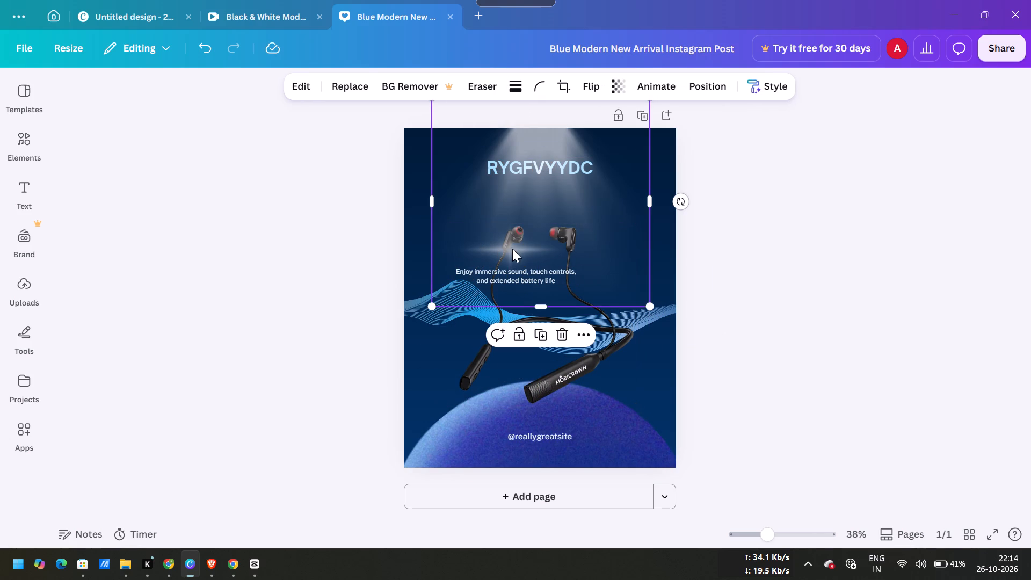
{"action": "left_click", "coordinate": [511, 248]}
{"action": "left_click", "coordinate": [511, 248]}
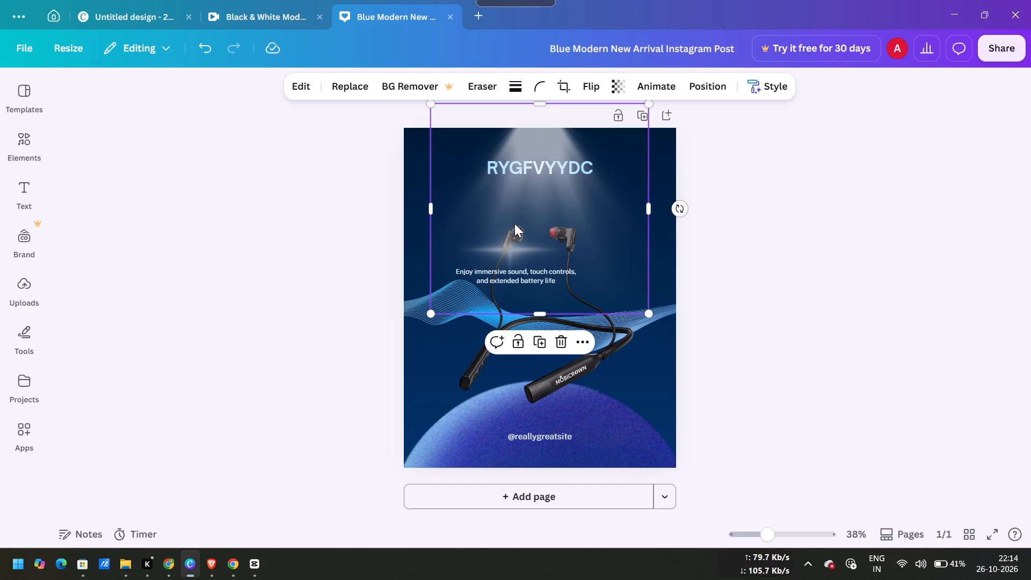
{"action": "left_click_drag", "start_coordinate": [514, 223], "coordinate": [624, 113]}
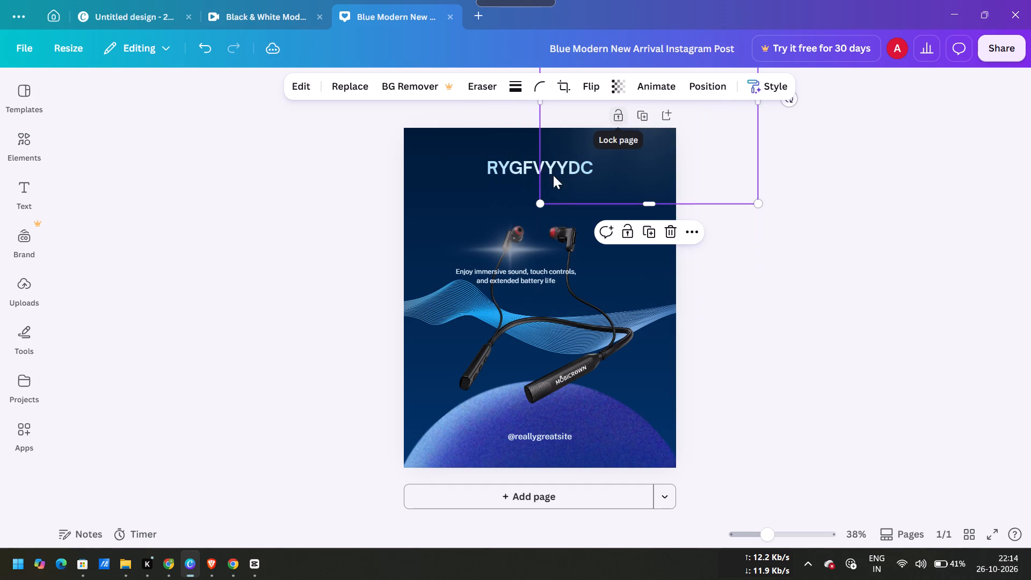
Move the white star flare down to the planet's upper edge, at the end of the Mobicrown-branded control module.
{"action": "left_click", "coordinate": [518, 249]}
{"action": "left_click_drag", "start_coordinate": [518, 249], "coordinate": [553, 382]}
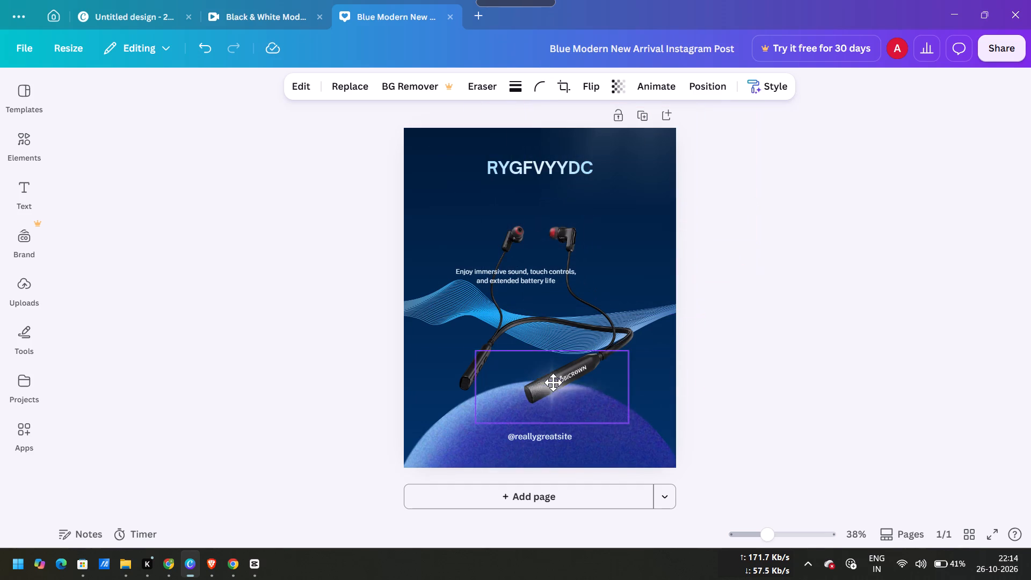
{"action": "left_click_drag", "start_coordinate": [553, 382], "coordinate": [540, 393]}
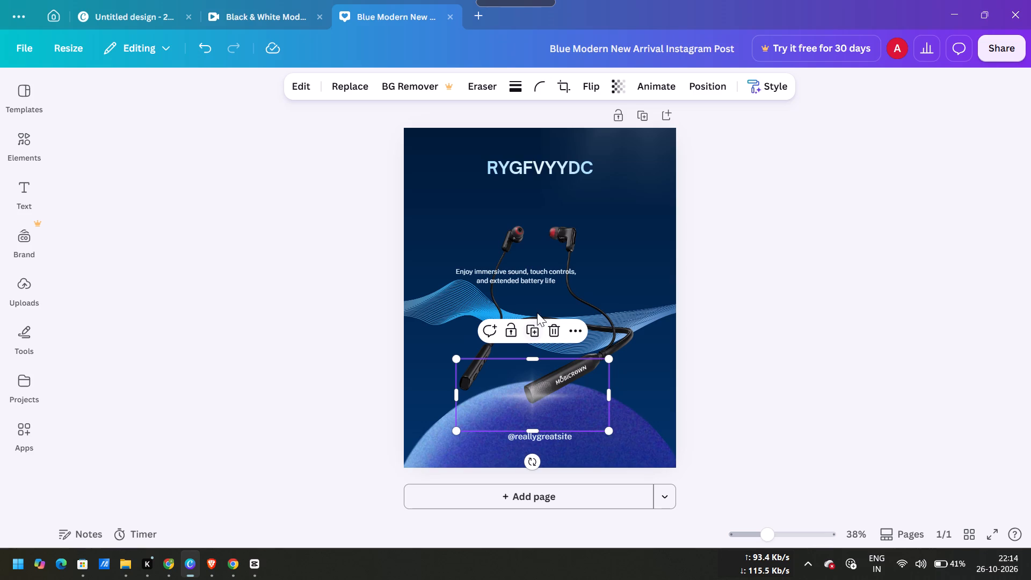
Move the subtitle about immersive sound, touch controls and battery life up to sit directly beneath the headline.
{"action": "left_click", "coordinate": [529, 280]}
{"action": "left_click_drag", "start_coordinate": [529, 280], "coordinate": [554, 205]}
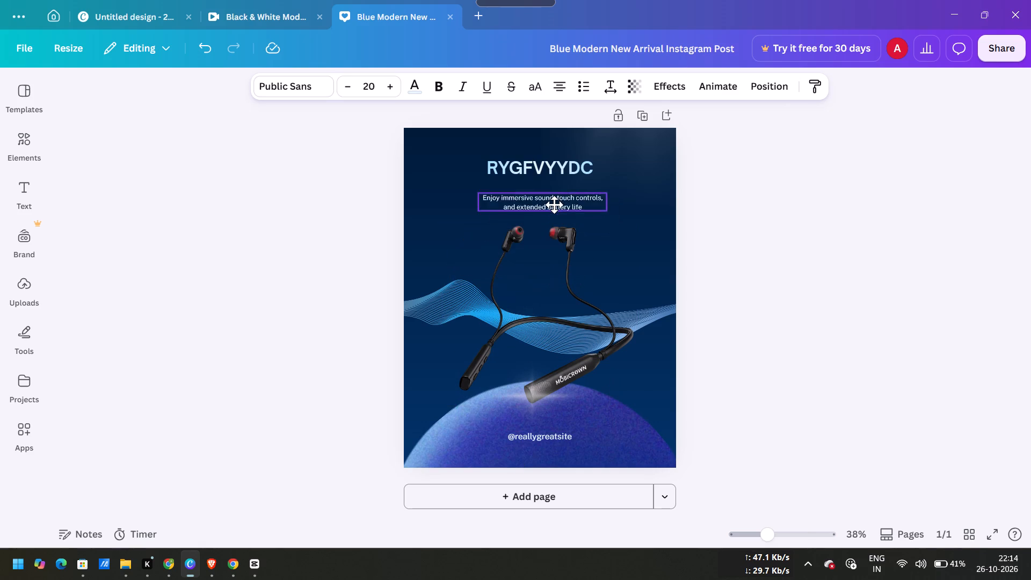
{"action": "left_click_drag", "start_coordinate": [554, 205], "coordinate": [556, 194]}
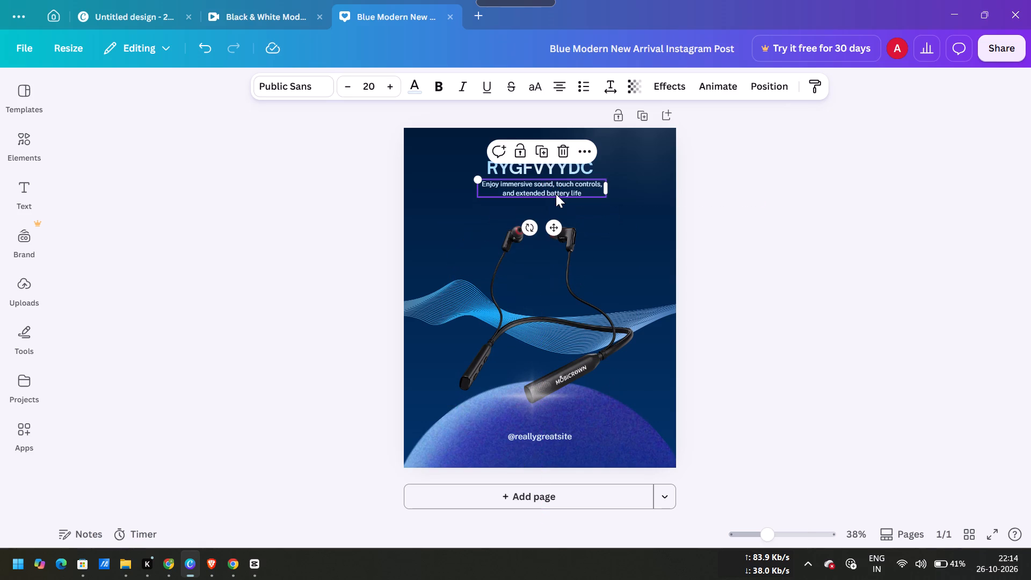
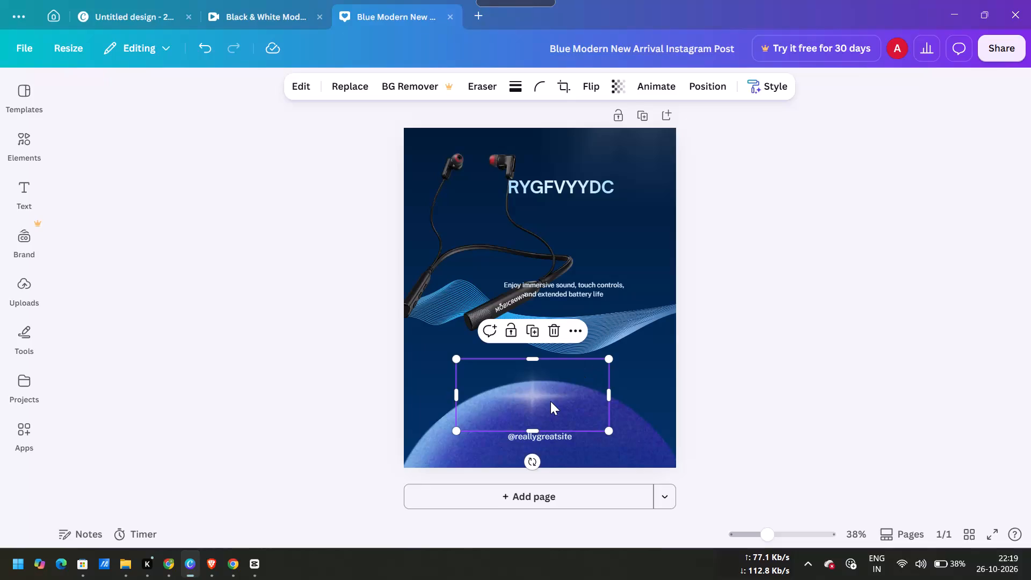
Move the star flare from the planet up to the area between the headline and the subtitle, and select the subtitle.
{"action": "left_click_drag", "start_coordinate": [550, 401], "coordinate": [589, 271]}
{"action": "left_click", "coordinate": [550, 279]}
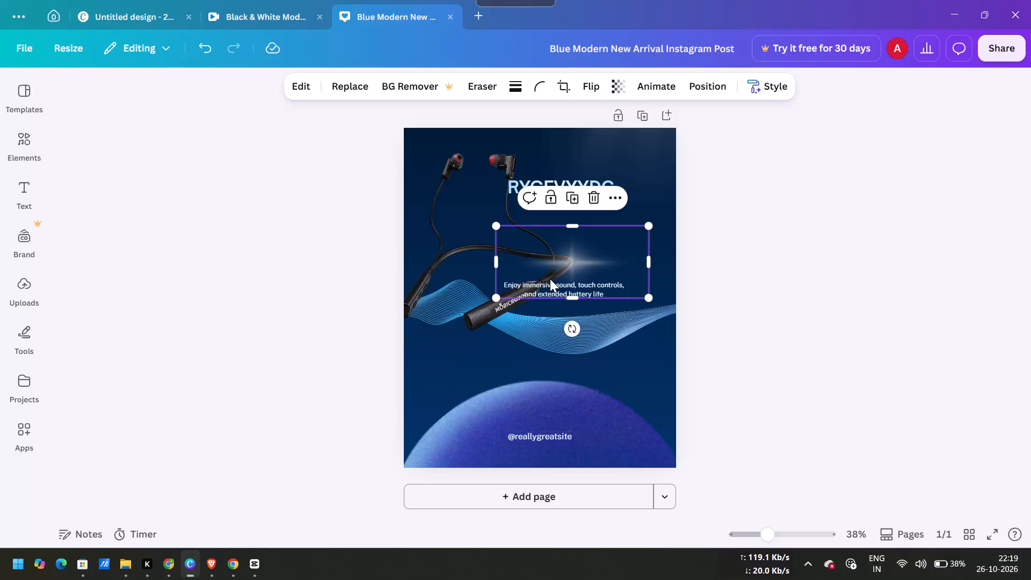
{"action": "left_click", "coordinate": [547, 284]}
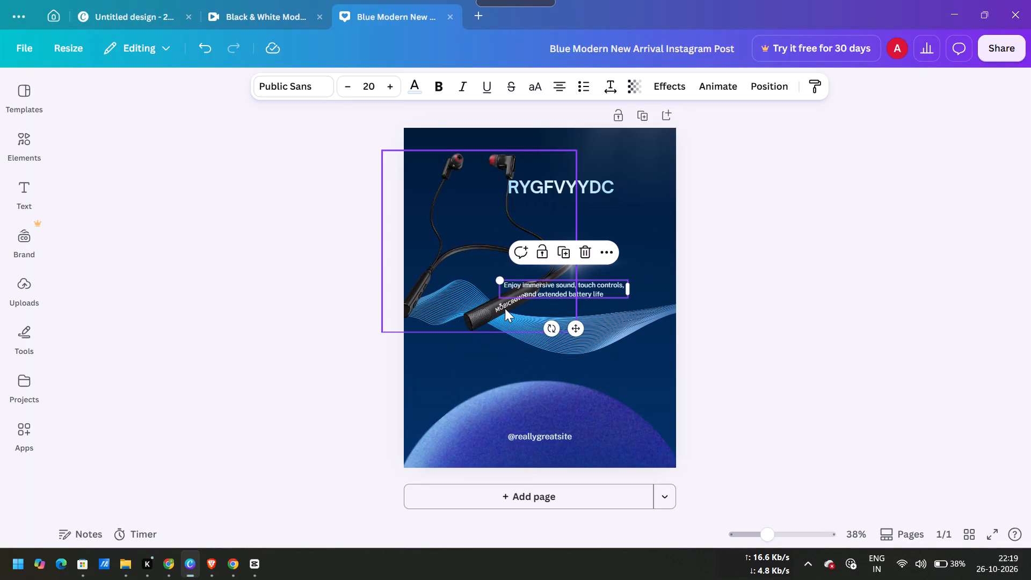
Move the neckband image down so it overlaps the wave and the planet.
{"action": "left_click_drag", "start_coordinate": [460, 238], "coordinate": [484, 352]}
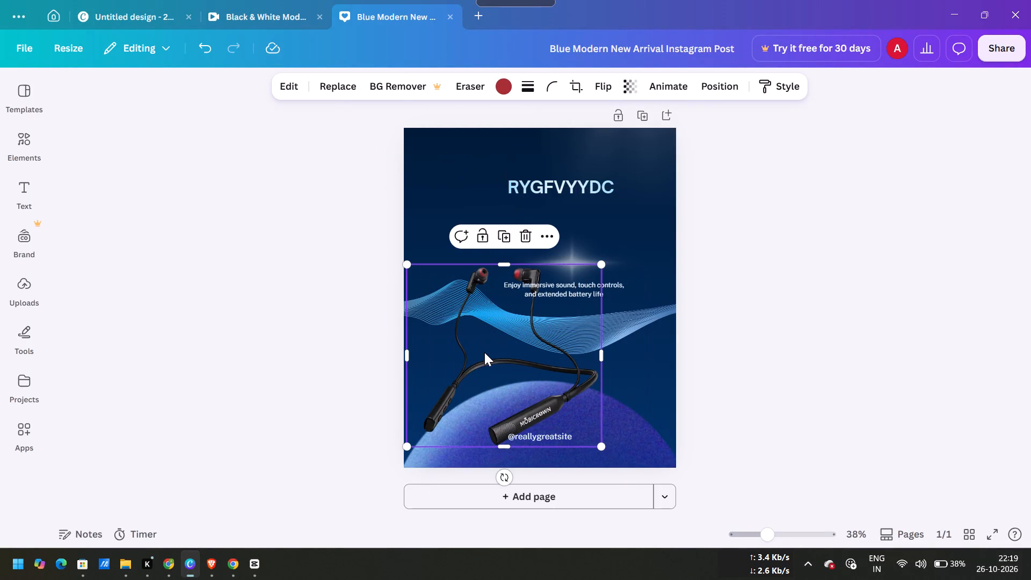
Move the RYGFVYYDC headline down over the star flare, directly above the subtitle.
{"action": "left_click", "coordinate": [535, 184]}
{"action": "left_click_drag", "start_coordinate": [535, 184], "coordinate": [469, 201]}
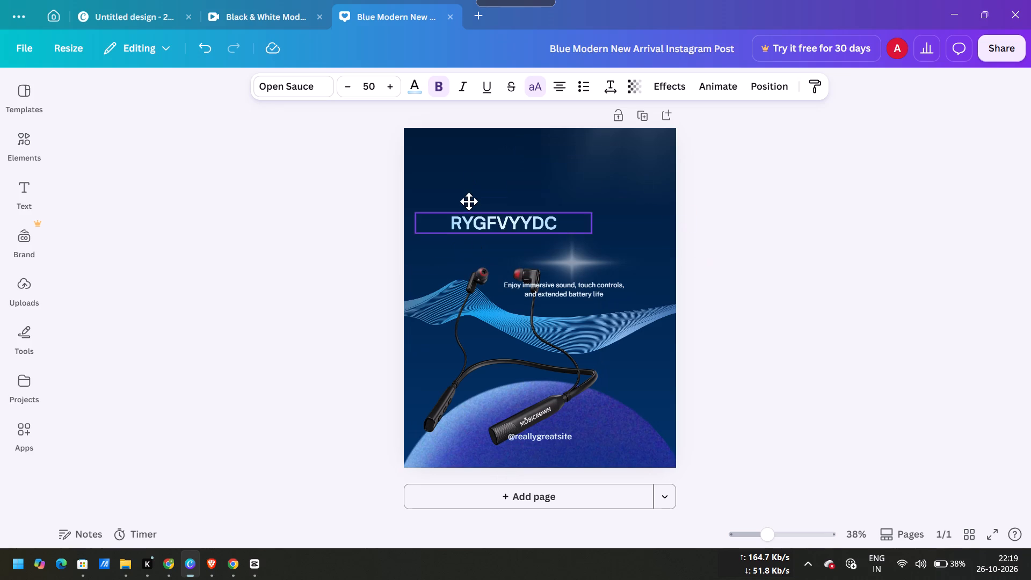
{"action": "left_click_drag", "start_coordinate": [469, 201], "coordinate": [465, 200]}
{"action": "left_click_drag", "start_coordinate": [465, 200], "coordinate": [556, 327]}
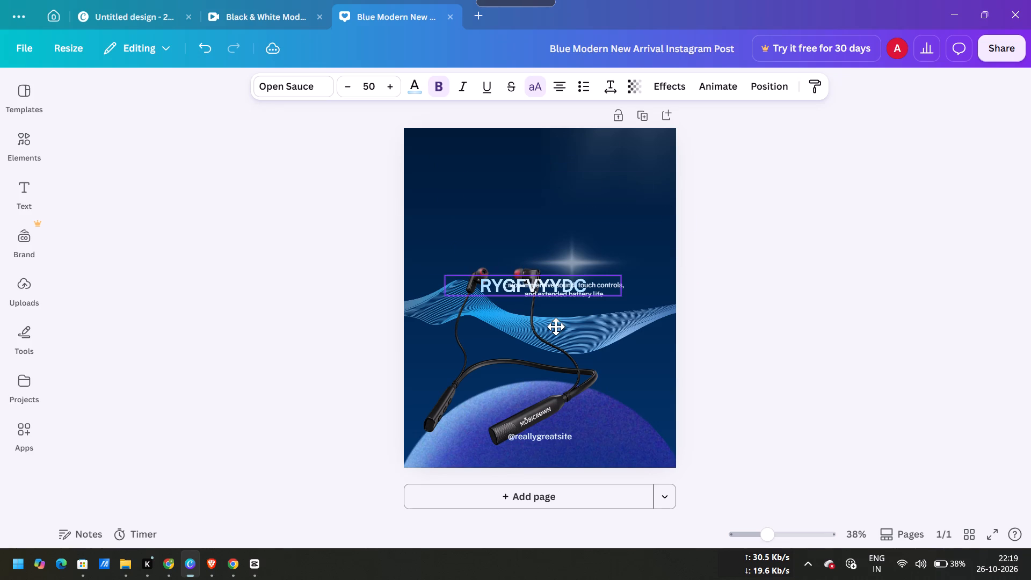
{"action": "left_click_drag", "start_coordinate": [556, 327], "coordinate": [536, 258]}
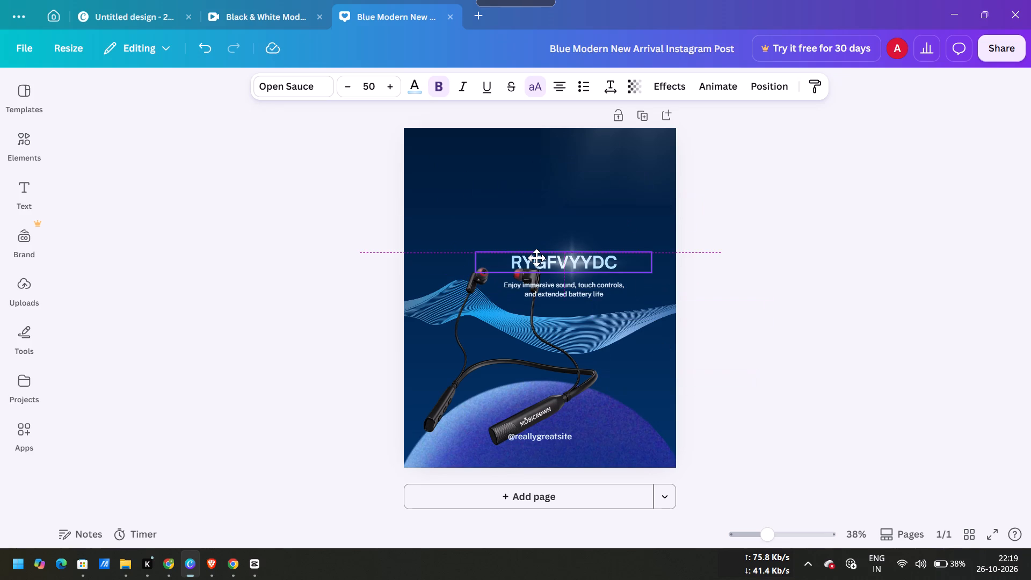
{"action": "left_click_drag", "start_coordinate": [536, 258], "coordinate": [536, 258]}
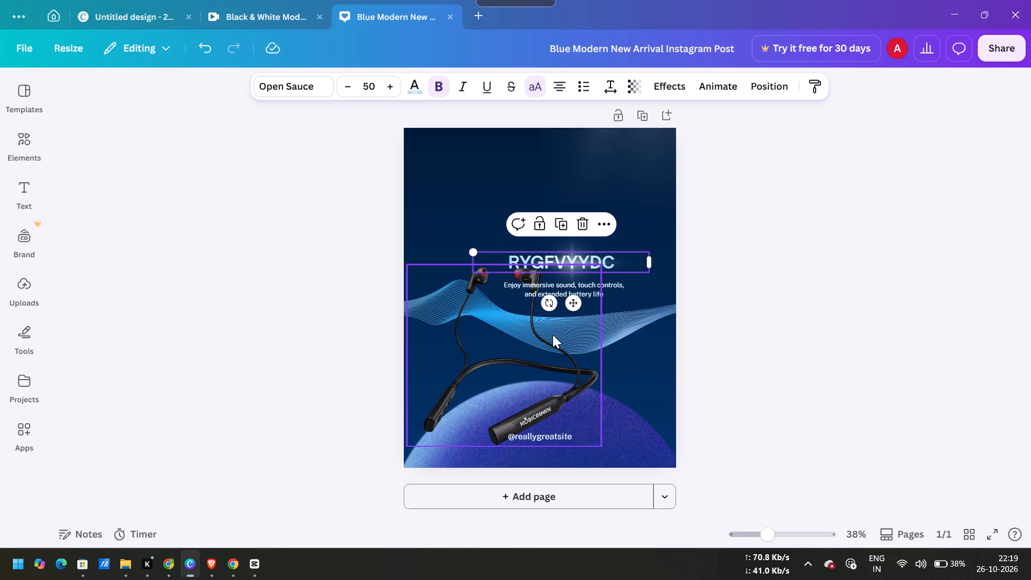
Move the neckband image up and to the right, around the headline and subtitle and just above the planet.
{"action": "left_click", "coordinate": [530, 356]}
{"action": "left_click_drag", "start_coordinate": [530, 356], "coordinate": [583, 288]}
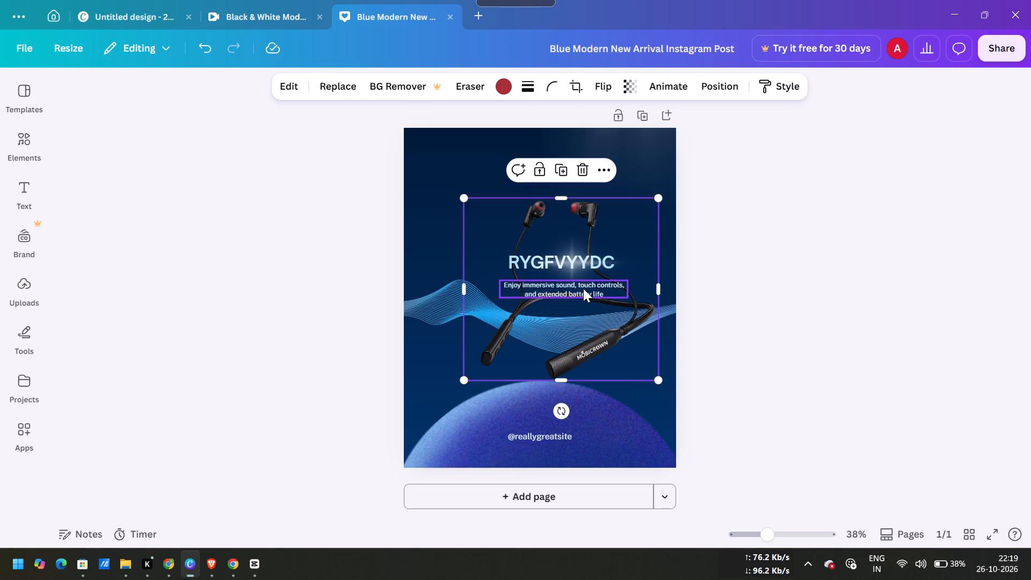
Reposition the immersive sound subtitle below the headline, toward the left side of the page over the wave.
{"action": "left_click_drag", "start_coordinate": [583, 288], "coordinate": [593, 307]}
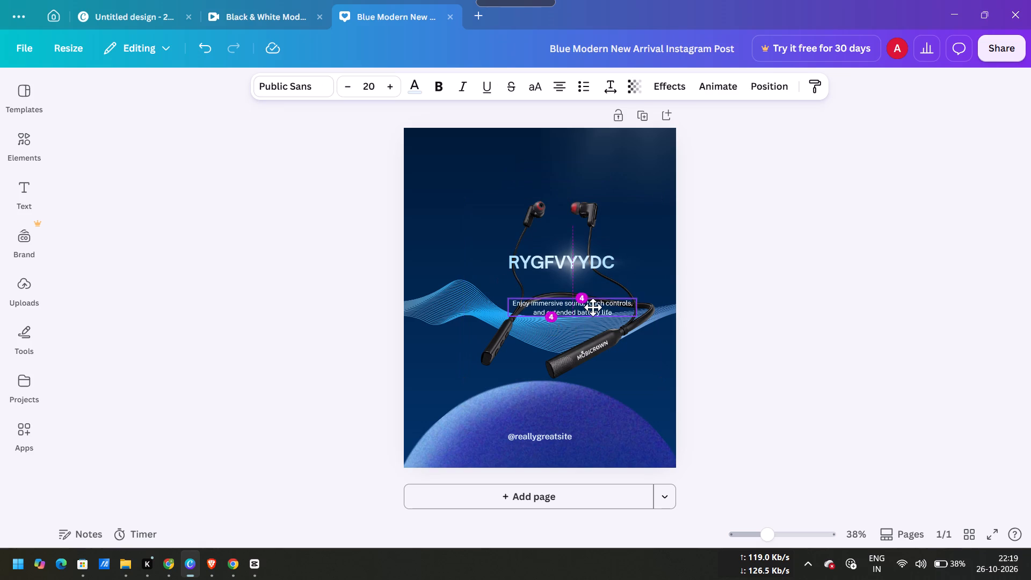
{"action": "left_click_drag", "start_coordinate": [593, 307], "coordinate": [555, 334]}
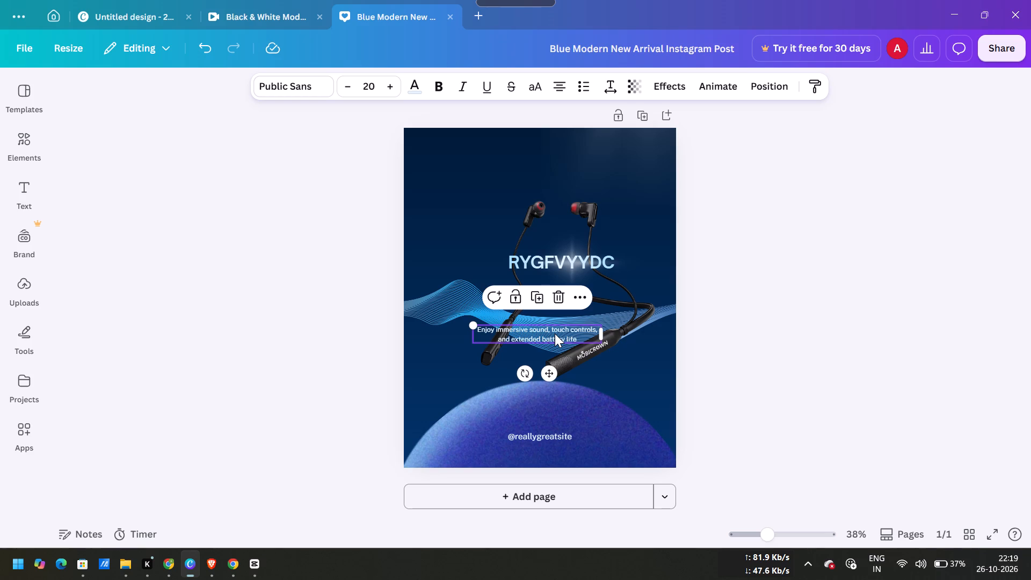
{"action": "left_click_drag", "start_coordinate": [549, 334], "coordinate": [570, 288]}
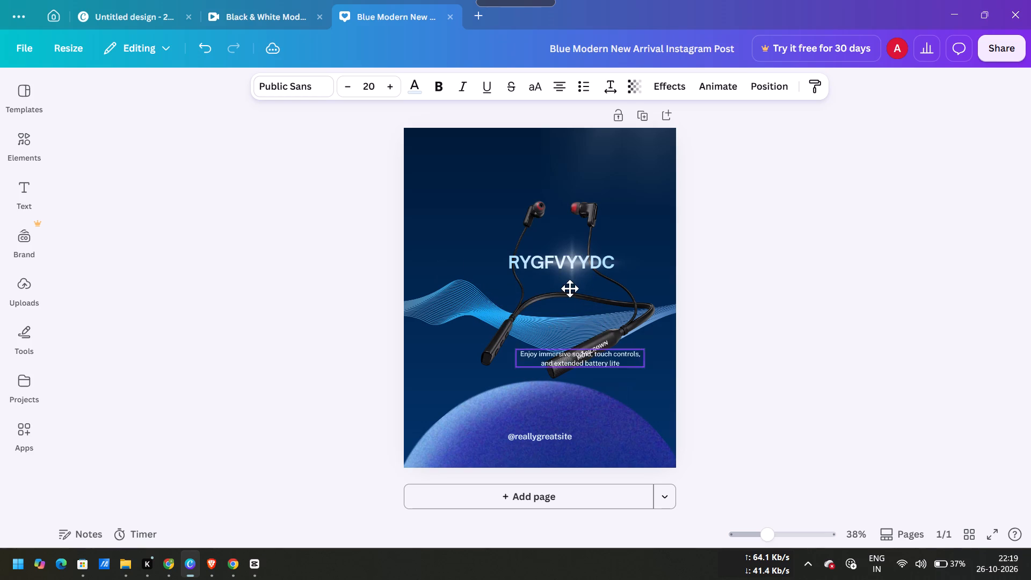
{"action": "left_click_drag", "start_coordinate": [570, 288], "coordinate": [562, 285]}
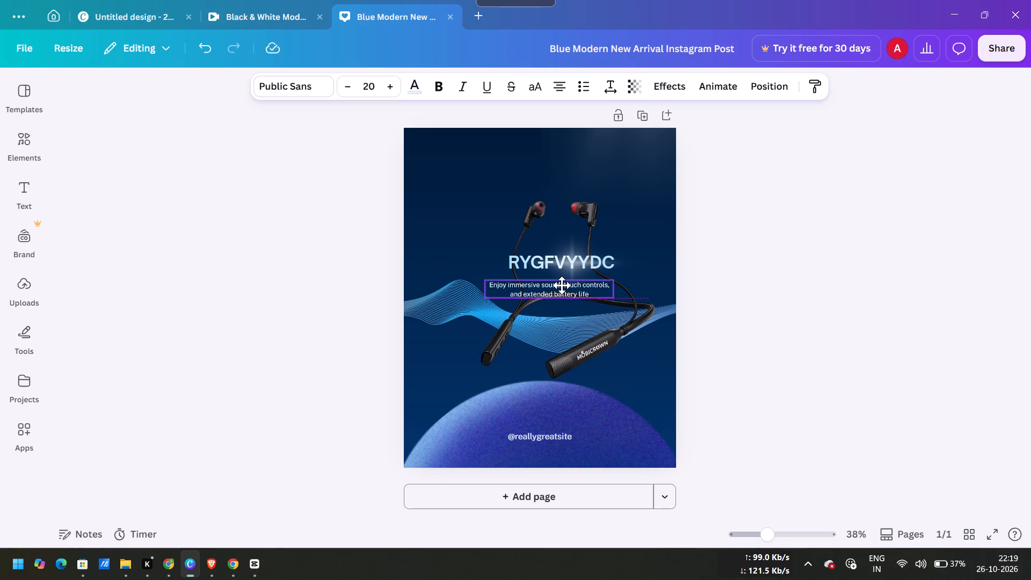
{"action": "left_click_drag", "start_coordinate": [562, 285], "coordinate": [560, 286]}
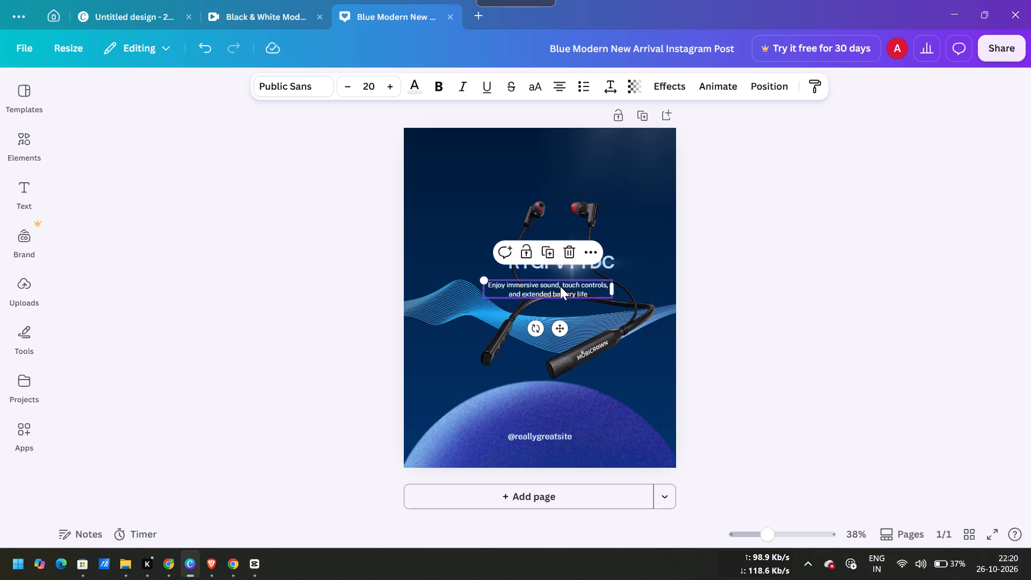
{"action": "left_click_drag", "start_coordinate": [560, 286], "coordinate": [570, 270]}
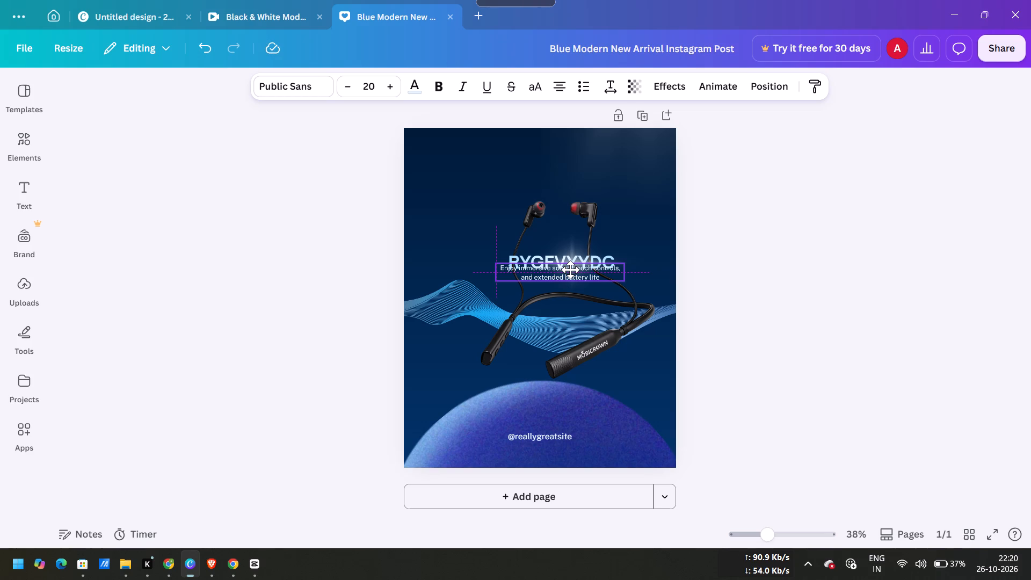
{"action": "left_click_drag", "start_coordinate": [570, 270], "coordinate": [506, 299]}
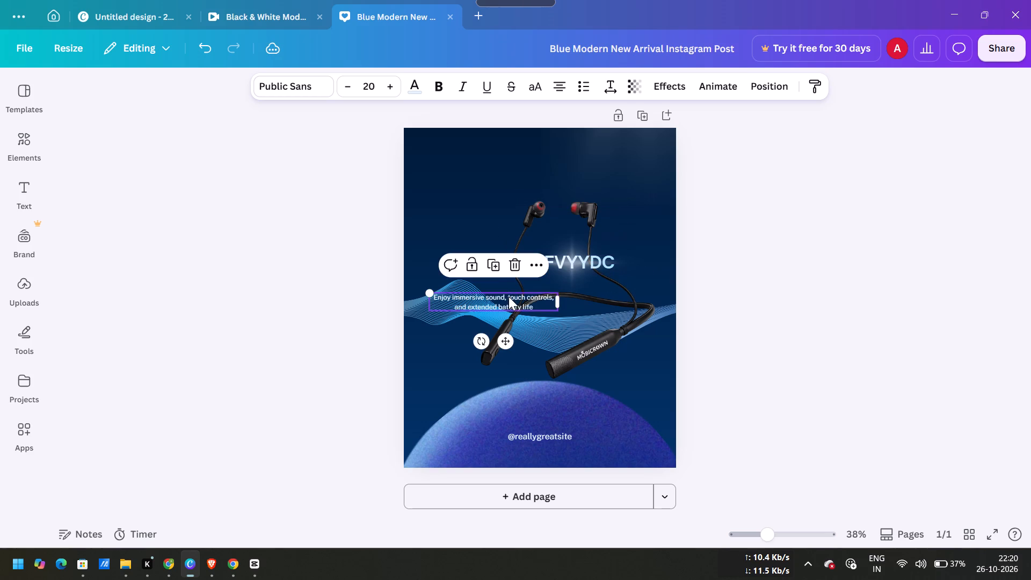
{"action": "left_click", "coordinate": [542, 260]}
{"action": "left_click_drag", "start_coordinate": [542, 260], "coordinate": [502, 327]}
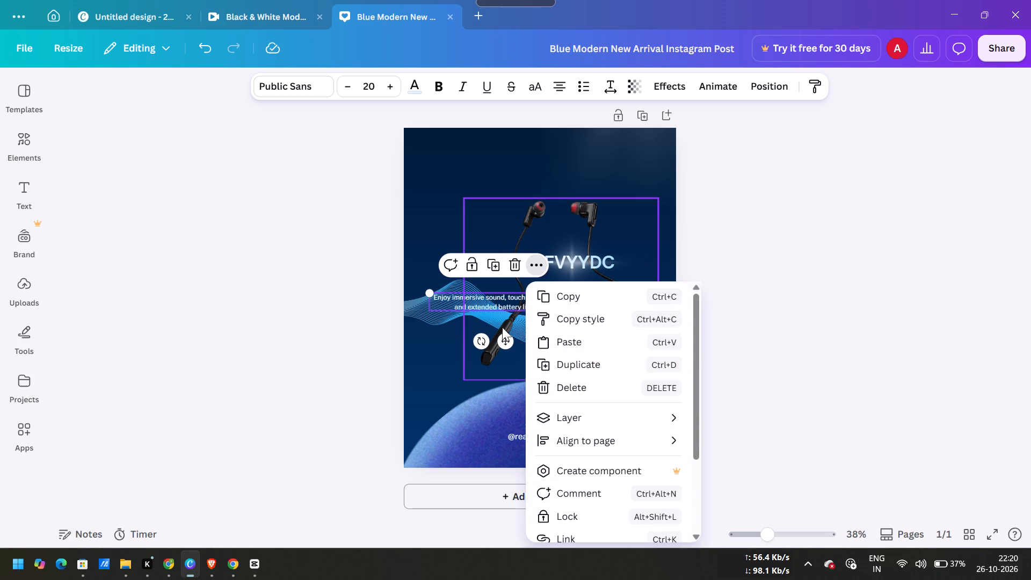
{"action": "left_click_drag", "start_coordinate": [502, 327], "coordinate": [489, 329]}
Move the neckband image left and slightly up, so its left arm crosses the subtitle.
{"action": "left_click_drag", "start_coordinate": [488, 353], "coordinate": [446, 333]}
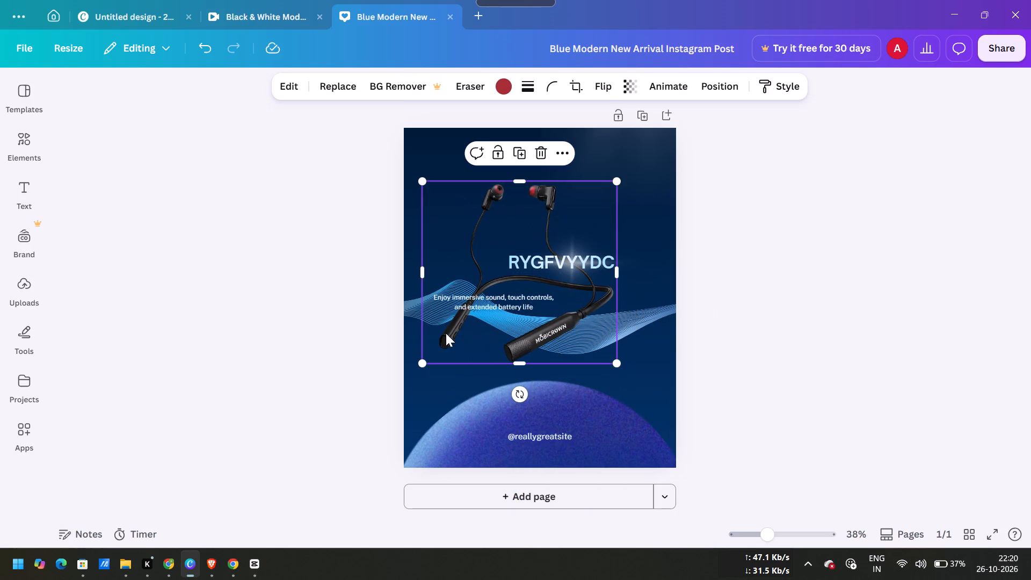
{"action": "left_click", "coordinate": [519, 439]}
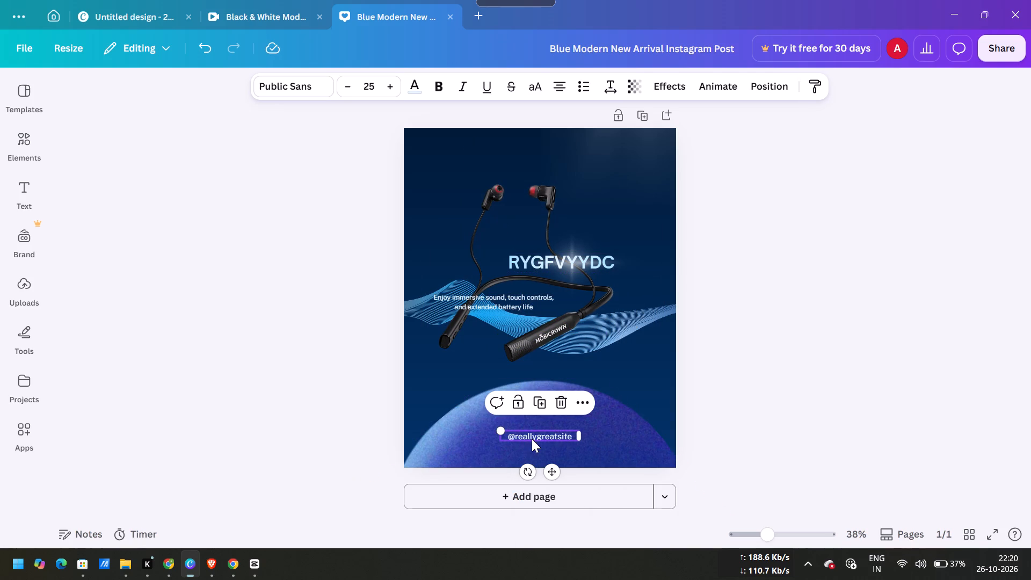
{"action": "left_click_drag", "start_coordinate": [532, 439], "coordinate": [525, 376]}
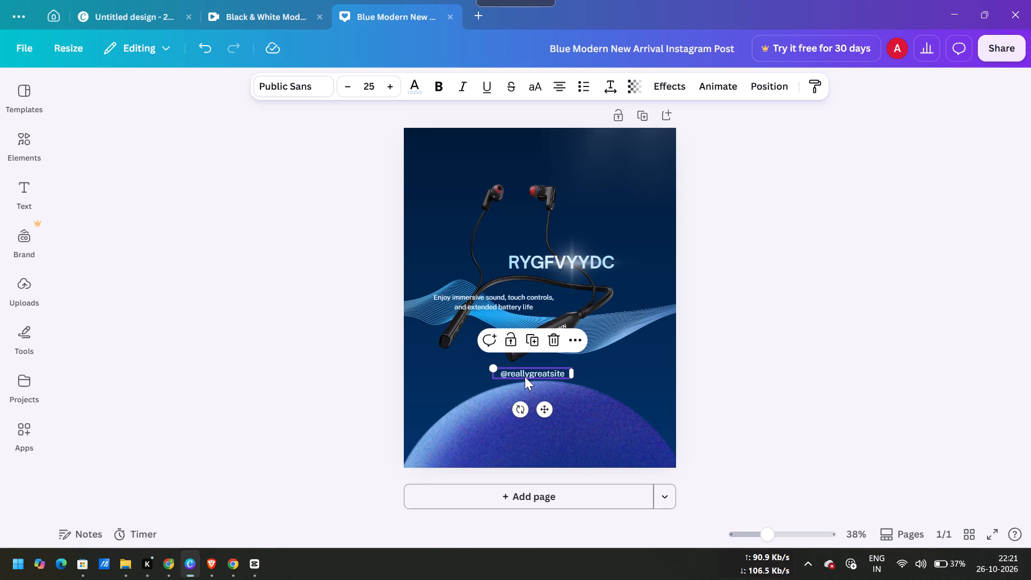
Lower the planet graphic so that only its upper cap shows along the page's bottom edge.
{"action": "left_click_drag", "start_coordinate": [556, 388], "coordinate": [529, 431]}
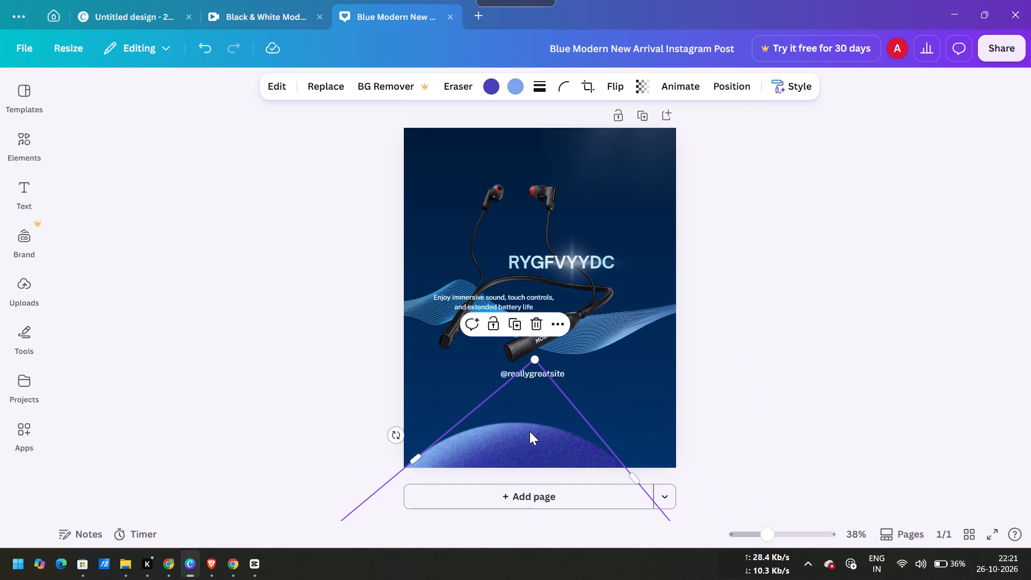
Move the RYGFVYYDC headline left and slightly down, directly above the immersive sound subtitle and clear of the star flare.
{"action": "left_click", "coordinate": [548, 263]}
{"action": "left_click_drag", "start_coordinate": [548, 263], "coordinate": [490, 275]}
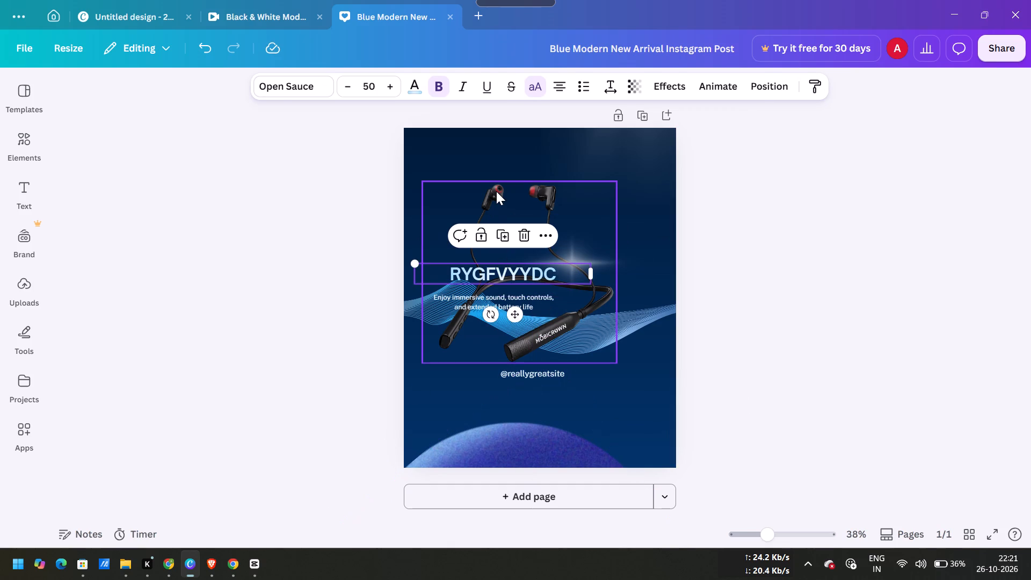
Move the neckband image to the page's upper right, clear of the subtitle and extending past the right page edge.
{"action": "left_click", "coordinate": [496, 191]}
{"action": "left_click_drag", "start_coordinate": [496, 191], "coordinate": [606, 152]}
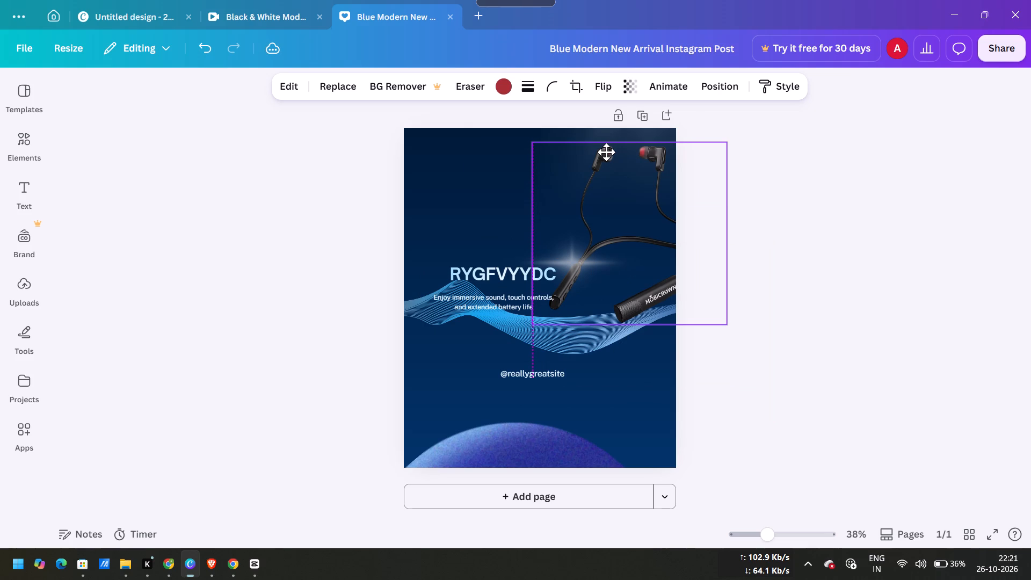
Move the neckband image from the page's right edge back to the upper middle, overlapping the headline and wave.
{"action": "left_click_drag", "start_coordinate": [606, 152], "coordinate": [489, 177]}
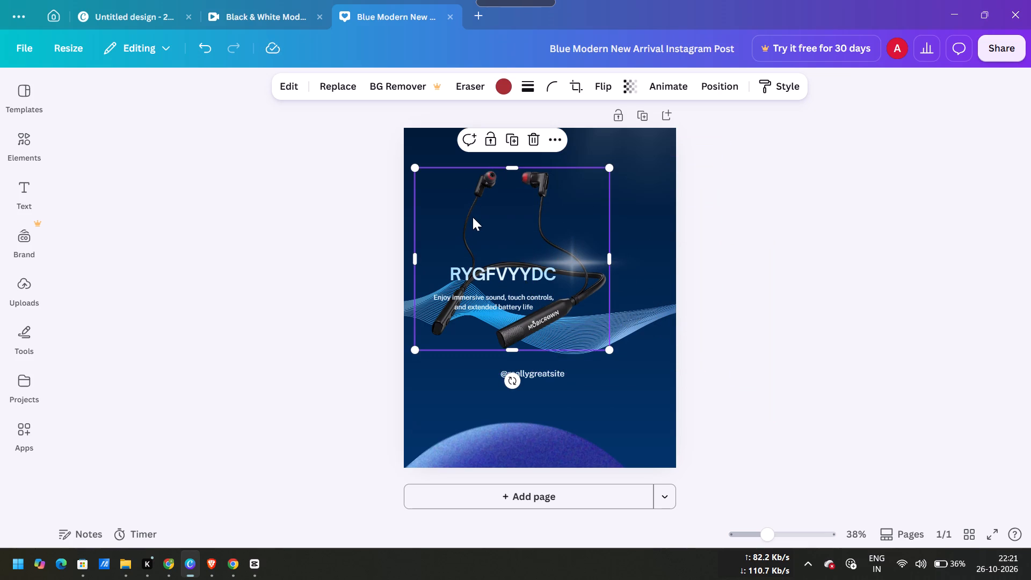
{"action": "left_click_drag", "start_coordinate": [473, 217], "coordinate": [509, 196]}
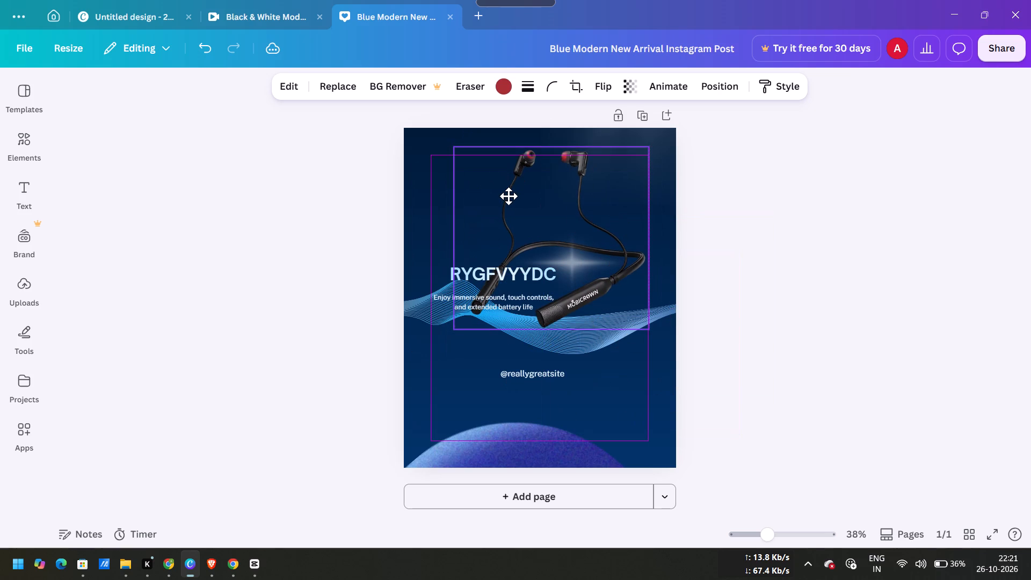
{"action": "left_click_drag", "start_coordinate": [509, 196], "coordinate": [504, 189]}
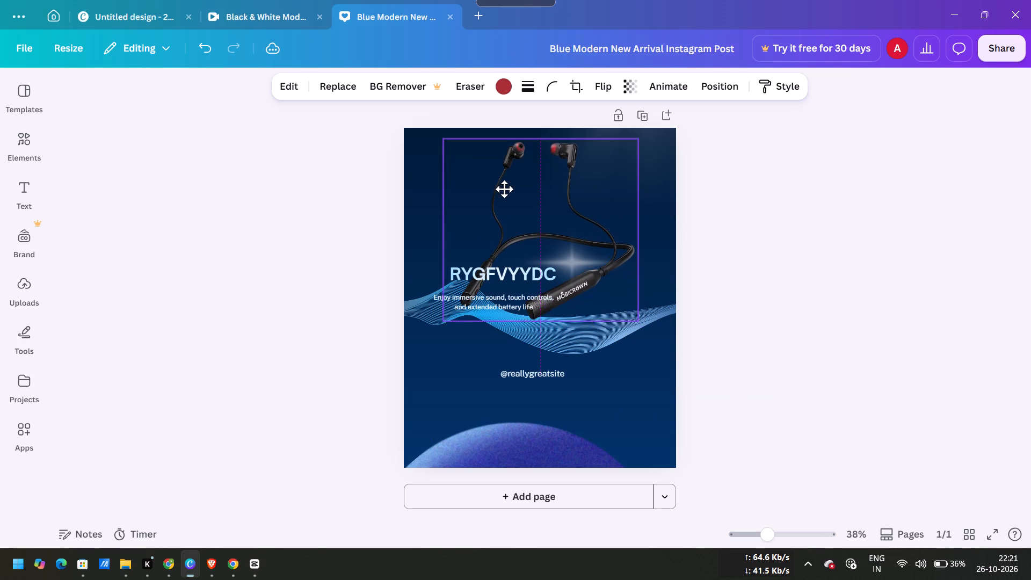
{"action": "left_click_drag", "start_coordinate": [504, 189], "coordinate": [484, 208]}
{"action": "left_click", "coordinate": [543, 369]}
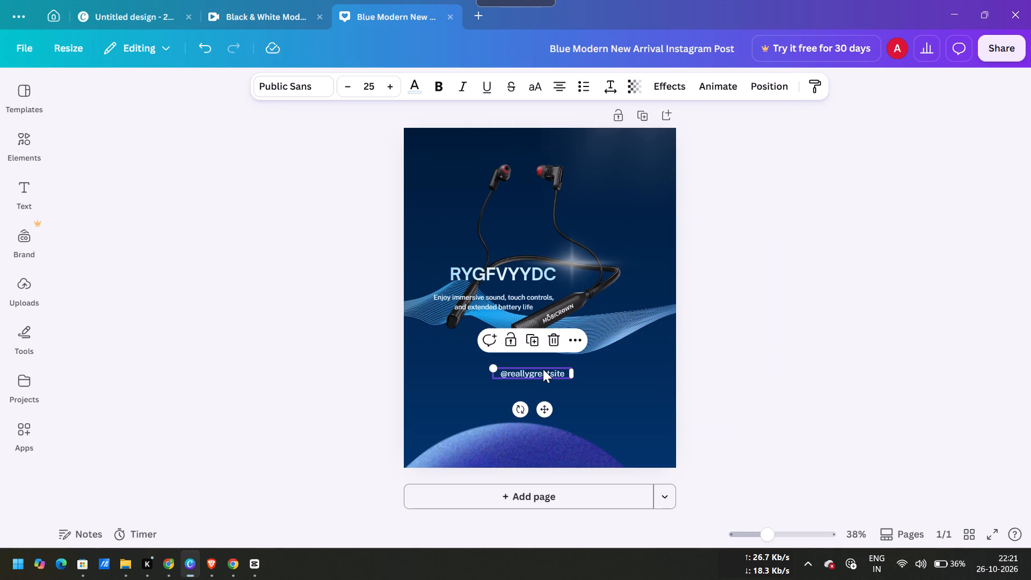
{"action": "left_click_drag", "start_coordinate": [543, 369], "coordinate": [530, 353]}
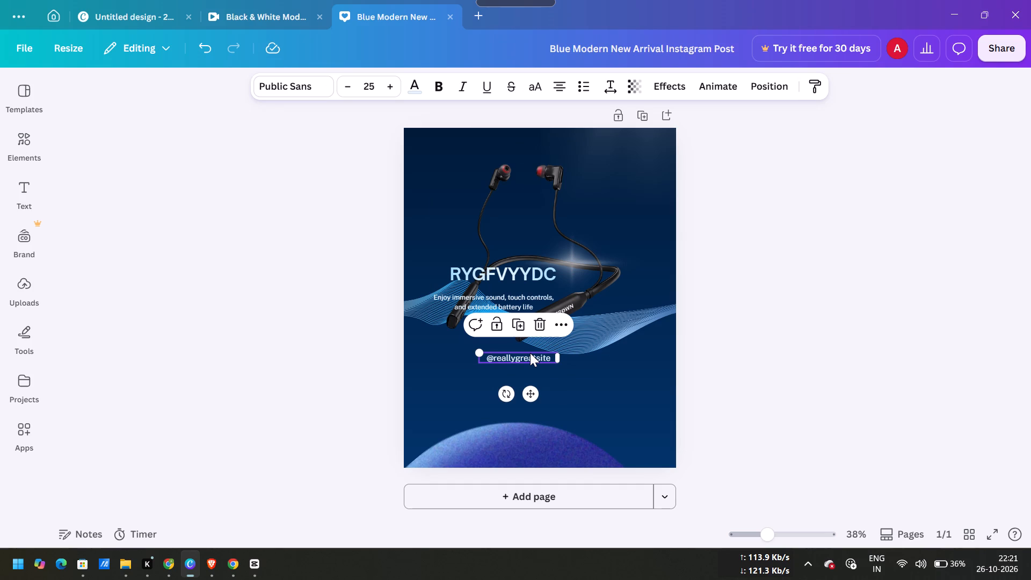
Move the star flare down and to the right, onto the wave near the page's right edge.
{"action": "left_click", "coordinate": [513, 232]}
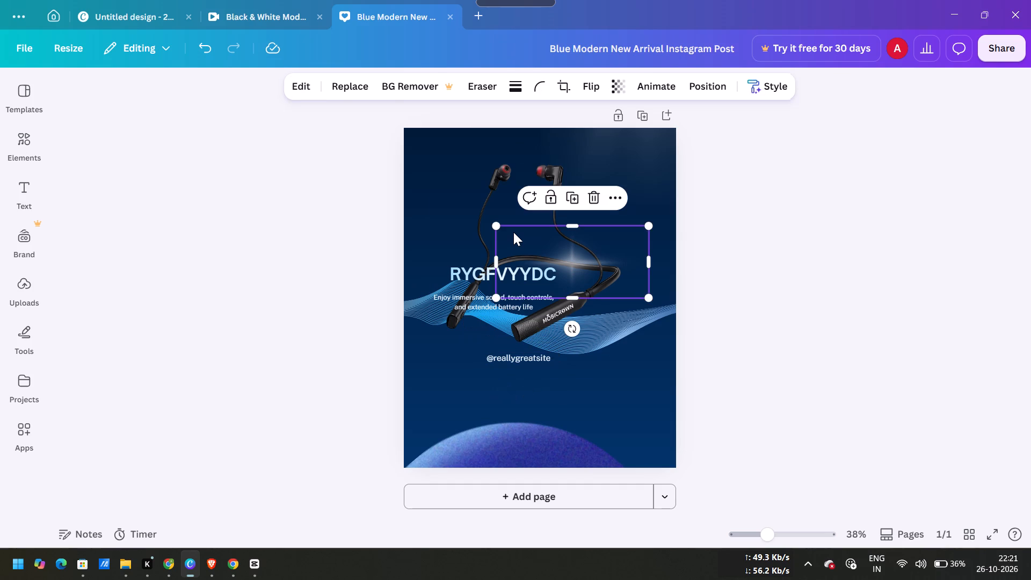
{"action": "left_click_drag", "start_coordinate": [513, 232], "coordinate": [548, 276]}
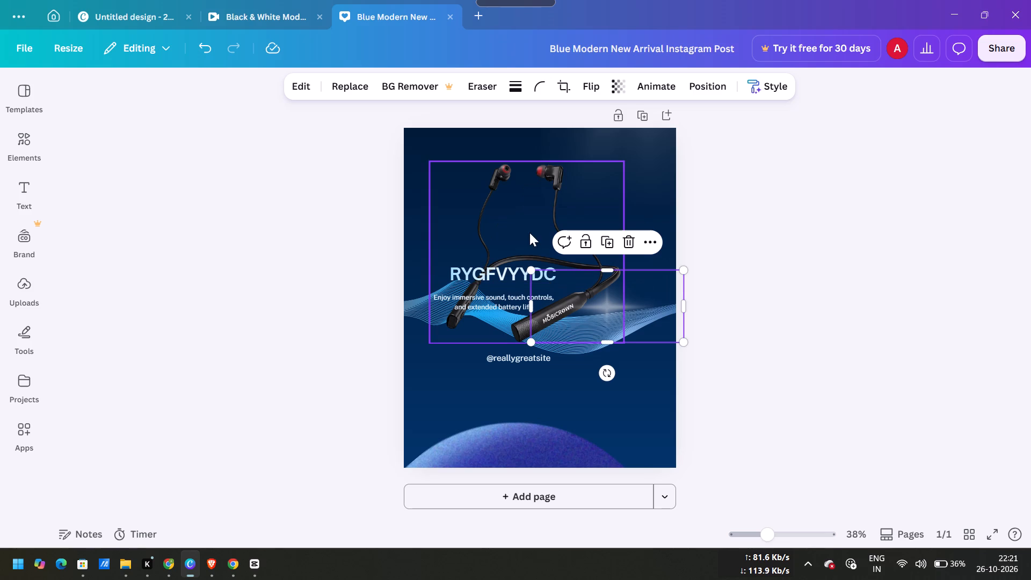
Move the neckband image slightly up, with its earbuds near the page's top edge and its lower ends over the headline and subtitle.
{"action": "left_click", "coordinate": [518, 198]}
{"action": "left_click_drag", "start_coordinate": [518, 198], "coordinate": [521, 211]}
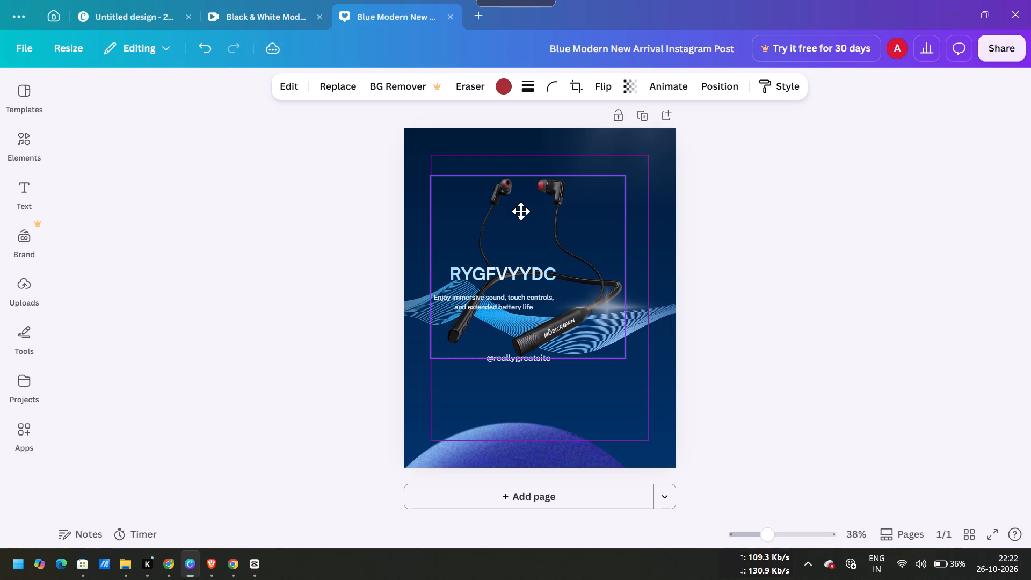
{"action": "left_click_drag", "start_coordinate": [521, 211], "coordinate": [526, 212]}
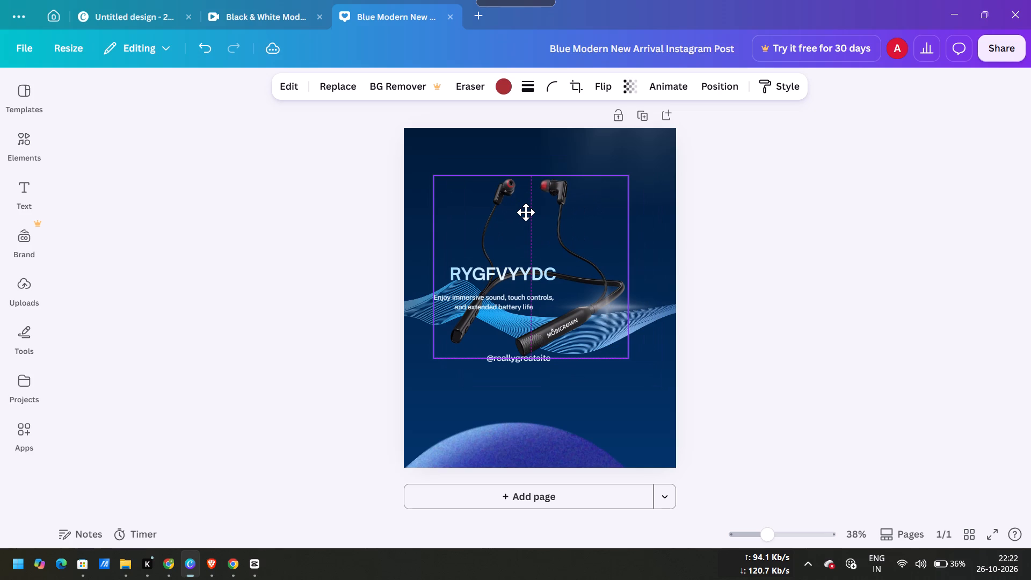
{"action": "left_click_drag", "start_coordinate": [526, 212], "coordinate": [526, 212]}
{"action": "left_click_drag", "start_coordinate": [526, 212], "coordinate": [517, 179]}
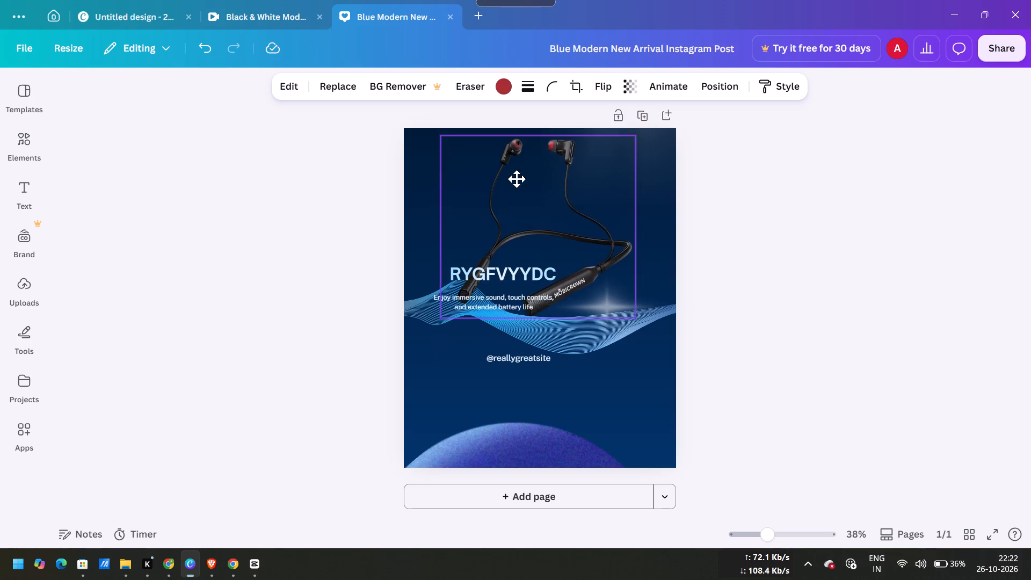
{"action": "left_click_drag", "start_coordinate": [517, 179], "coordinate": [517, 178]}
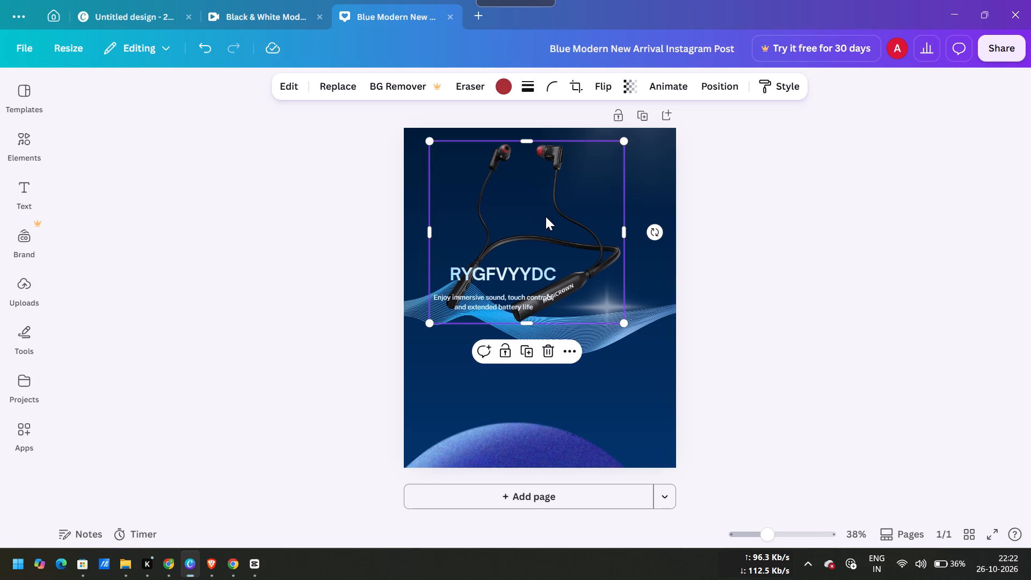
Move the neckband image down so its lower end sits just above the planet, around the headline, subtitle and handle.
{"action": "left_click_drag", "start_coordinate": [547, 215], "coordinate": [534, 304]}
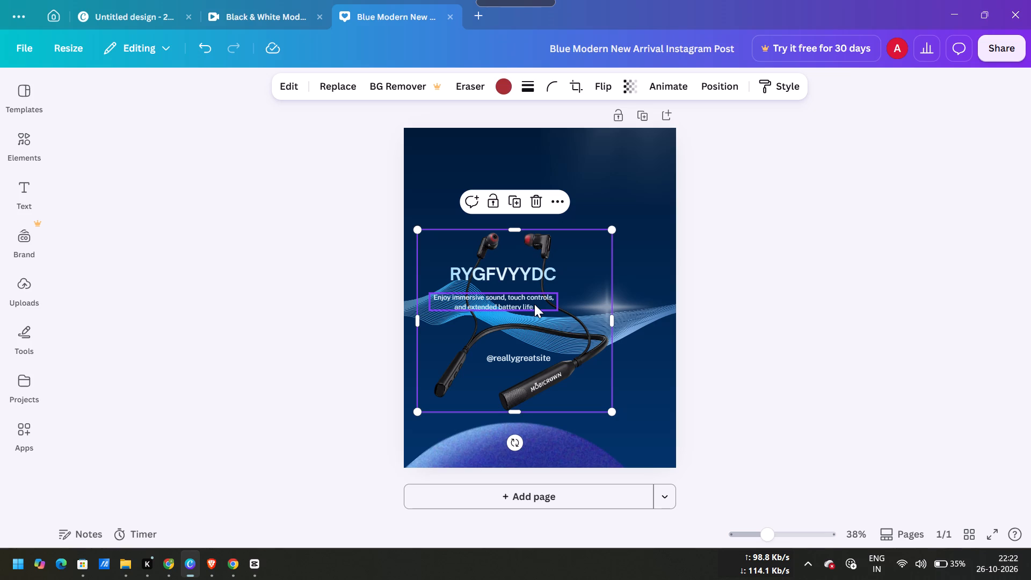
Move the immersive sound subtitle up toward the page's left edge, level with the top of the headline.
{"action": "left_click_drag", "start_coordinate": [534, 304], "coordinate": [556, 342]}
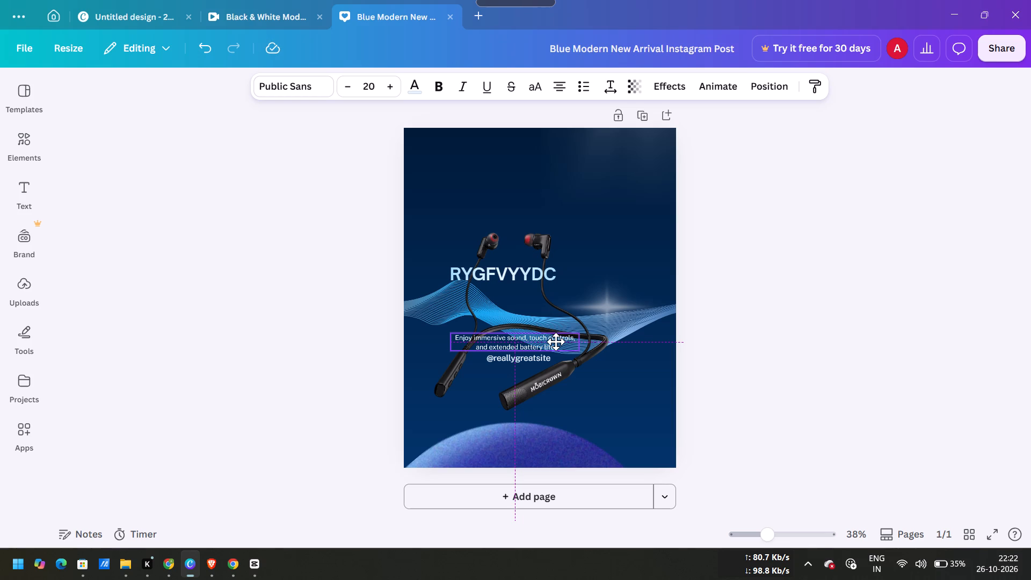
{"action": "left_click_drag", "start_coordinate": [556, 342], "coordinate": [566, 340]}
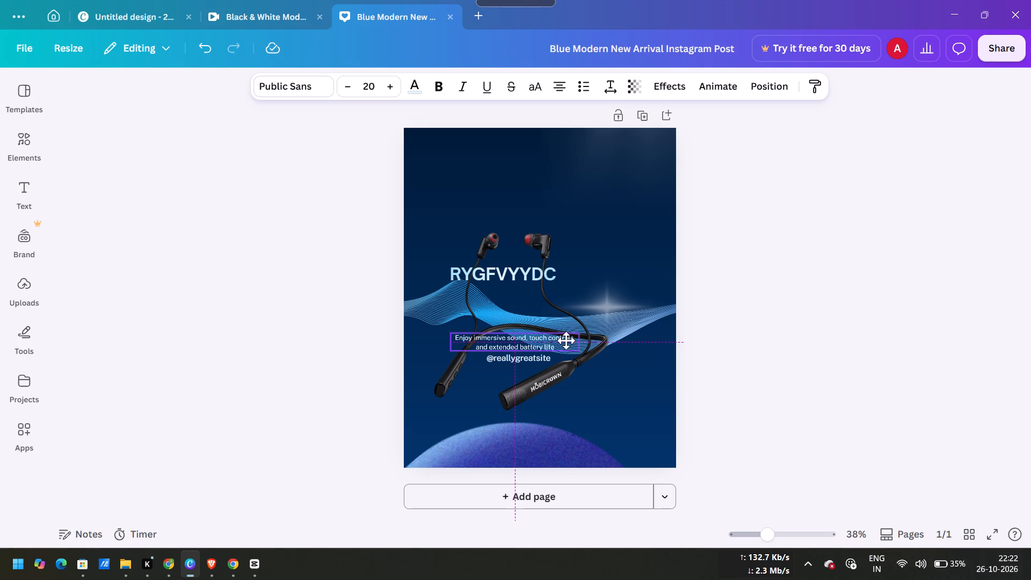
{"action": "left_click_drag", "start_coordinate": [566, 340], "coordinate": [514, 267]}
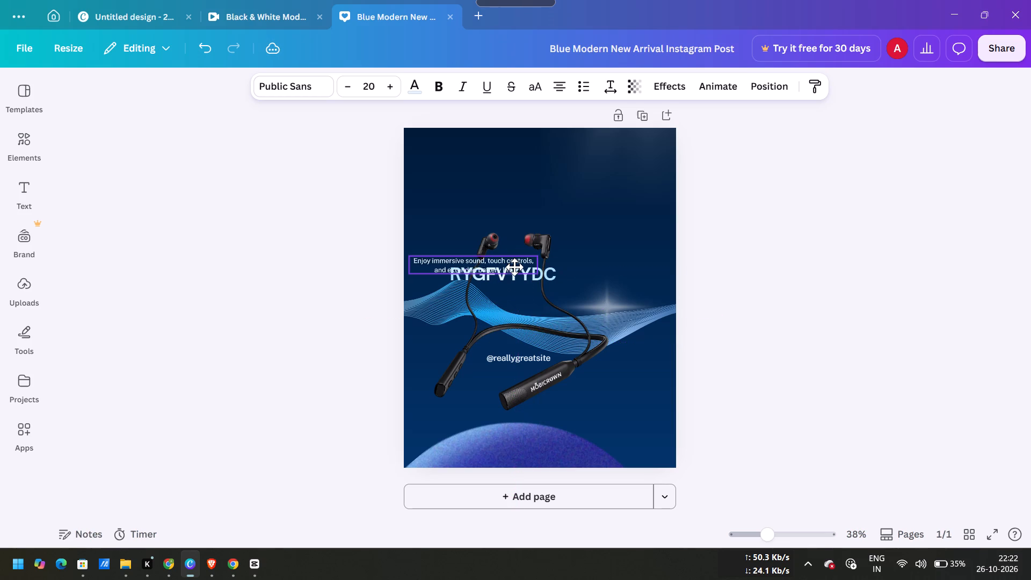
{"action": "left_click_drag", "start_coordinate": [514, 267], "coordinate": [513, 267]}
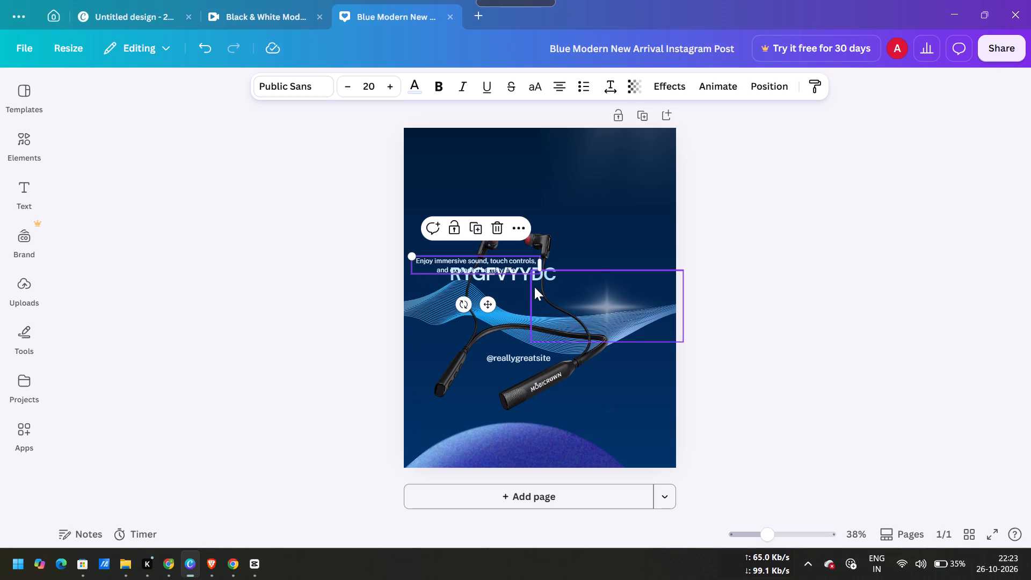
Widen the star flare from its left edge to about 670 by 285.
{"action": "left_click", "coordinate": [534, 286]}
{"action": "left_click_drag", "start_coordinate": [534, 286], "coordinate": [495, 285]}
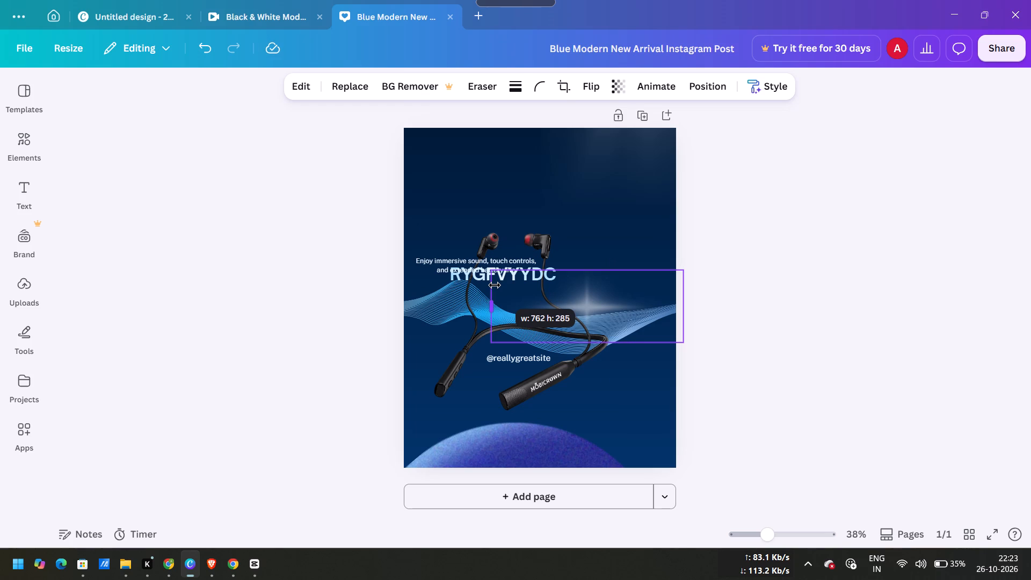
{"action": "left_click_drag", "start_coordinate": [495, 285], "coordinate": [495, 284]}
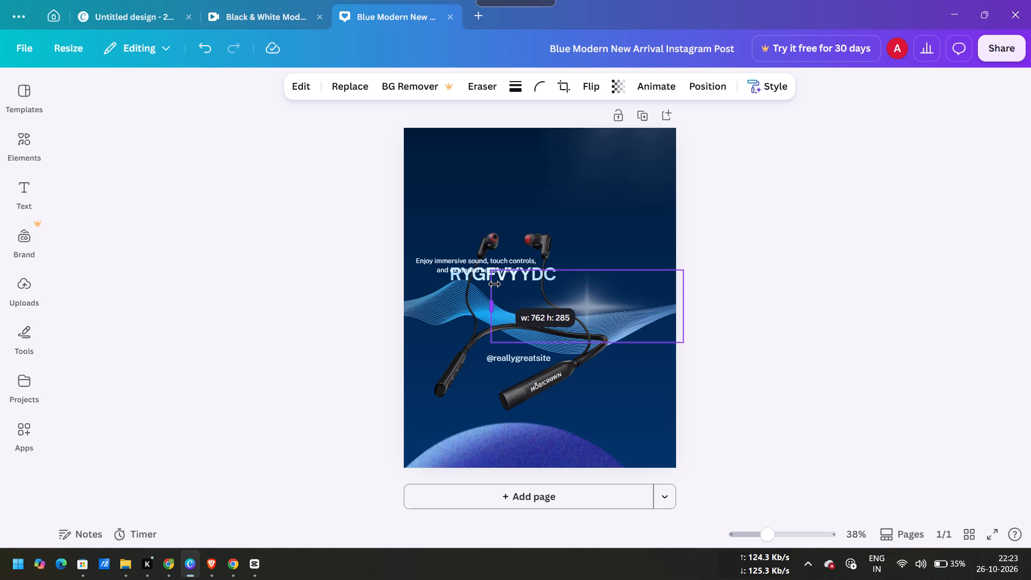
{"action": "left_click_drag", "start_coordinate": [495, 284], "coordinate": [487, 198]}
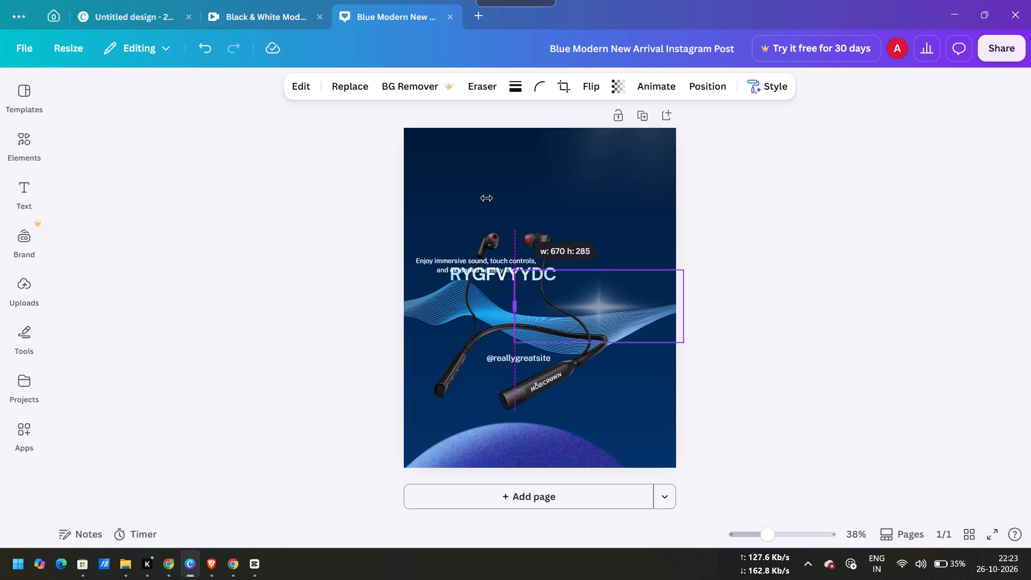
Widen the star flare further and move it to the page's upper-left area, just above the left earbud.
{"action": "left_click_drag", "start_coordinate": [487, 198], "coordinate": [469, 162]}
{"action": "left_click_drag", "start_coordinate": [582, 289], "coordinate": [526, 285]}
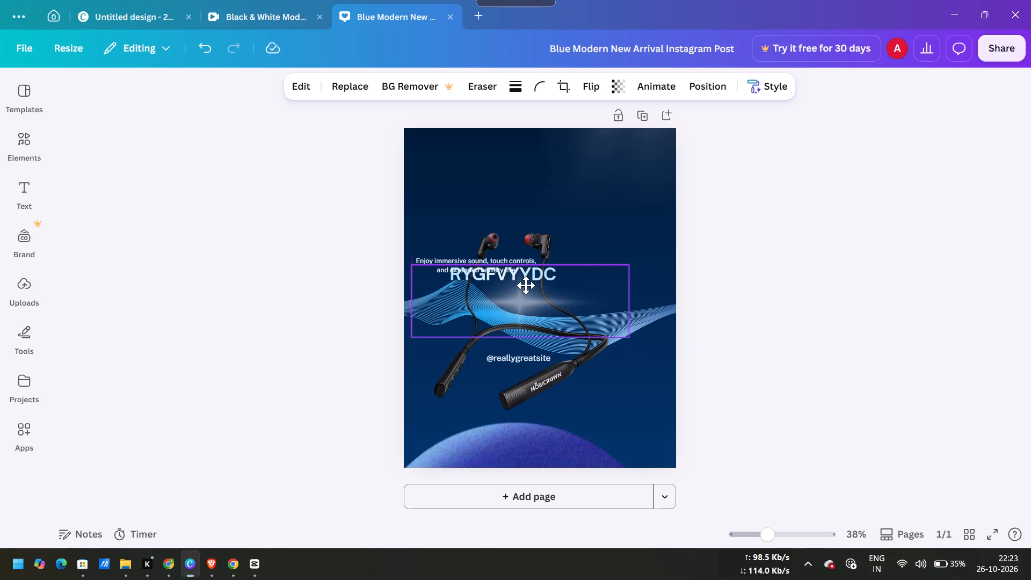
{"action": "left_click_drag", "start_coordinate": [526, 285], "coordinate": [526, 212]}
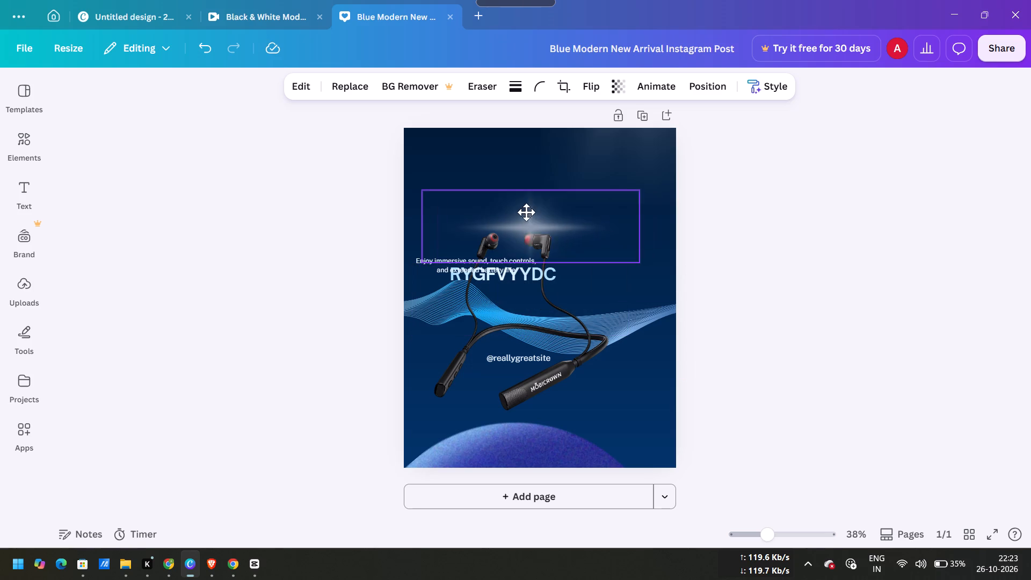
{"action": "left_click_drag", "start_coordinate": [526, 212], "coordinate": [481, 190]}
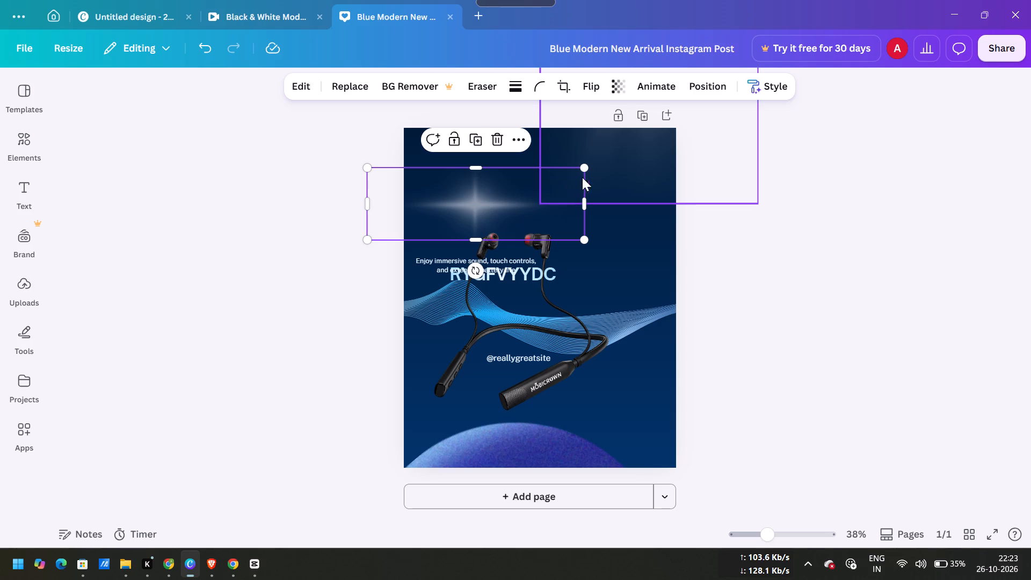
Move the spotlight beam from the upper-right corner to the page's top centre, shining down over the earbuds.
{"action": "left_click", "coordinate": [618, 195]}
{"action": "left_click_drag", "start_coordinate": [618, 195], "coordinate": [519, 279]}
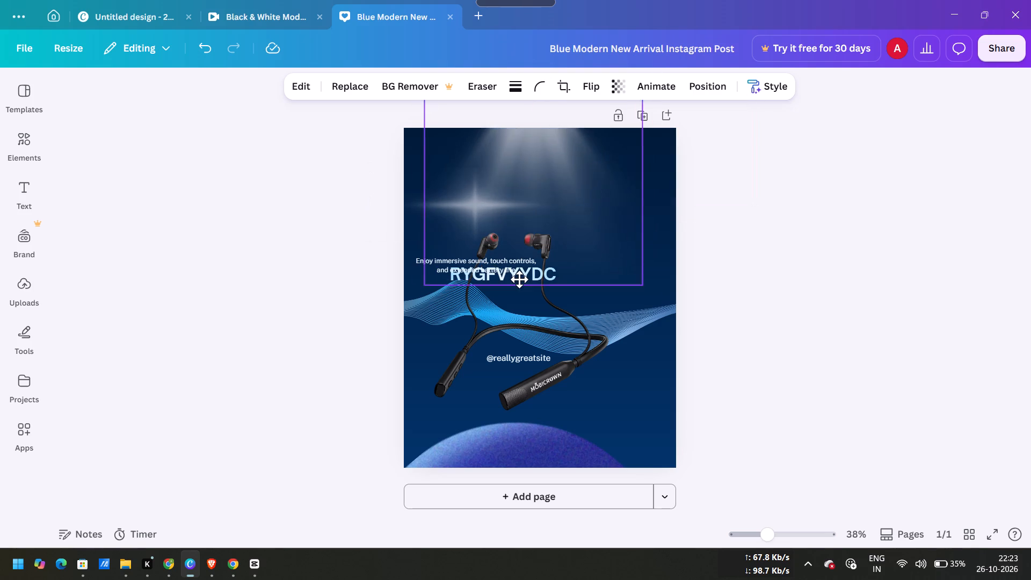
{"action": "left_click_drag", "start_coordinate": [519, 279], "coordinate": [509, 334]}
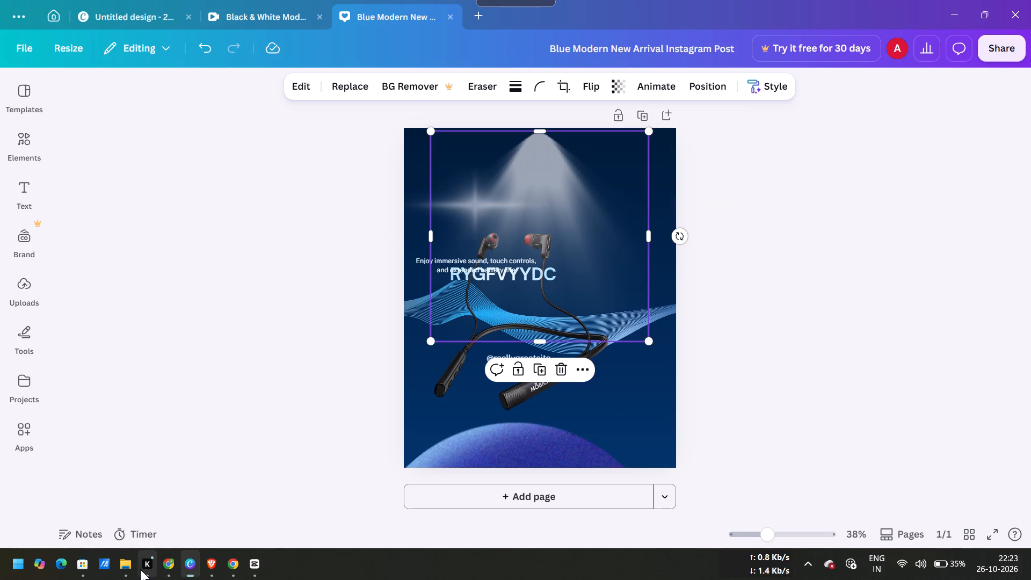
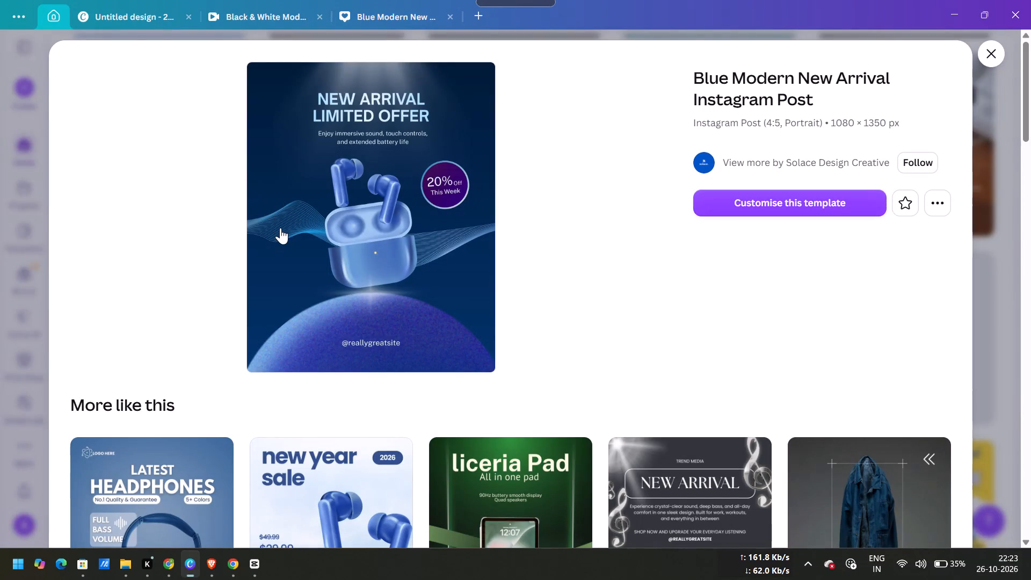
Browse the similar product post designs suggested for the Blue Modern New Arrival Instagram Post template.
{"action": "scroll", "coordinate": [405, 320], "scroll_direction": "down", "scroll_amount": 3}
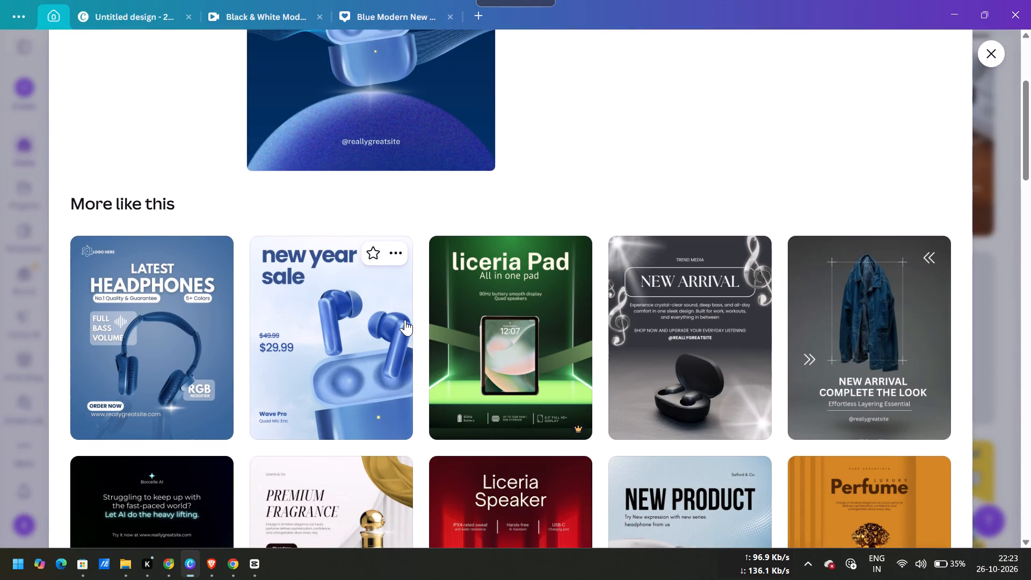
{"action": "scroll", "coordinate": [405, 320], "scroll_direction": "down", "scroll_amount": 1}
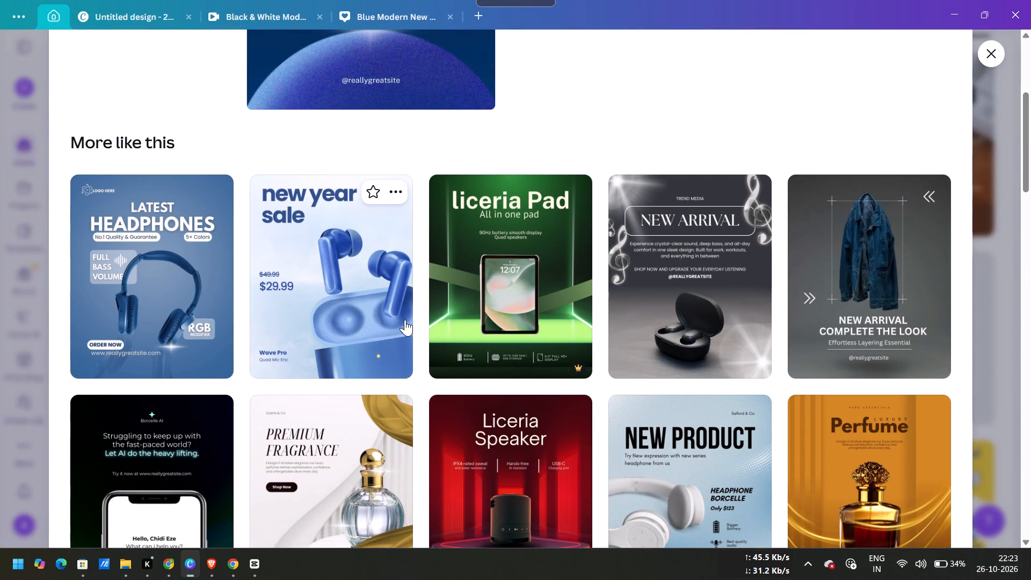
{"action": "scroll", "coordinate": [405, 320], "scroll_direction": "down", "scroll_amount": 4}
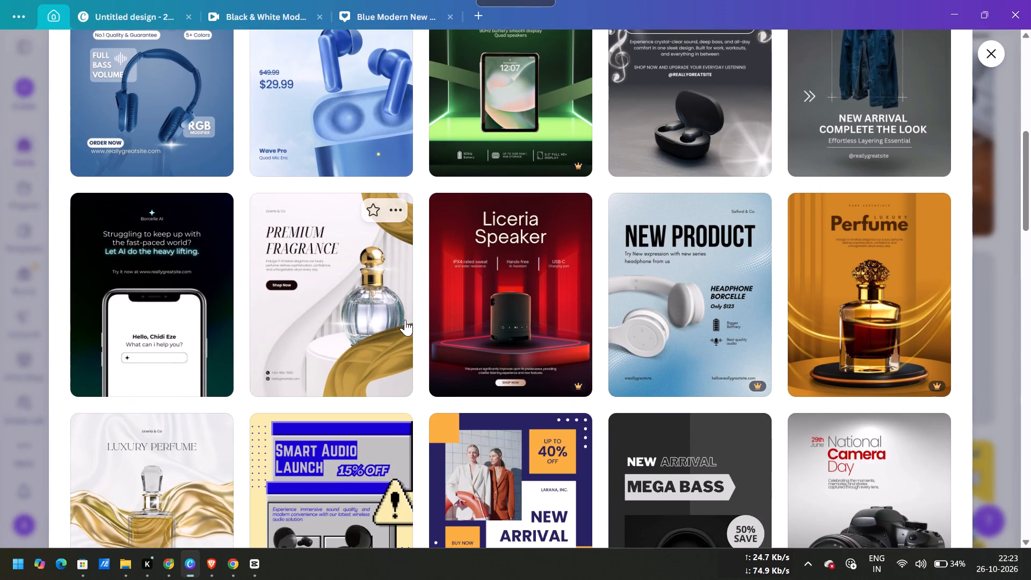
{"action": "scroll", "coordinate": [405, 320], "scroll_direction": "down", "scroll_amount": 3}
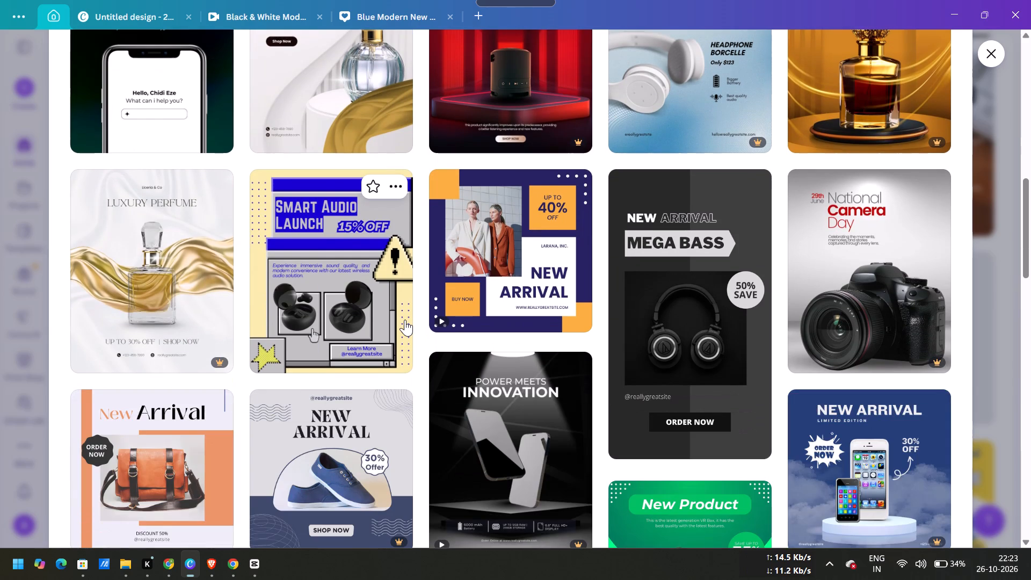
Look through the New Arrival and product promotion post templates in the template preview's suggestions for layout ideas.
{"action": "scroll", "coordinate": [405, 320], "scroll_direction": "down", "scroll_amount": 2}
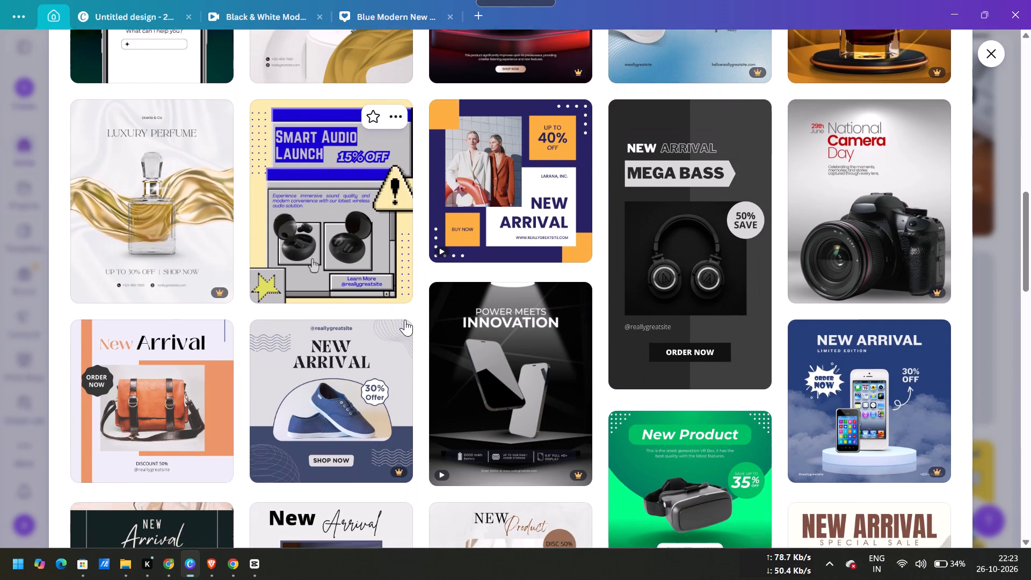
{"action": "scroll", "coordinate": [405, 320], "scroll_direction": "down", "scroll_amount": 4}
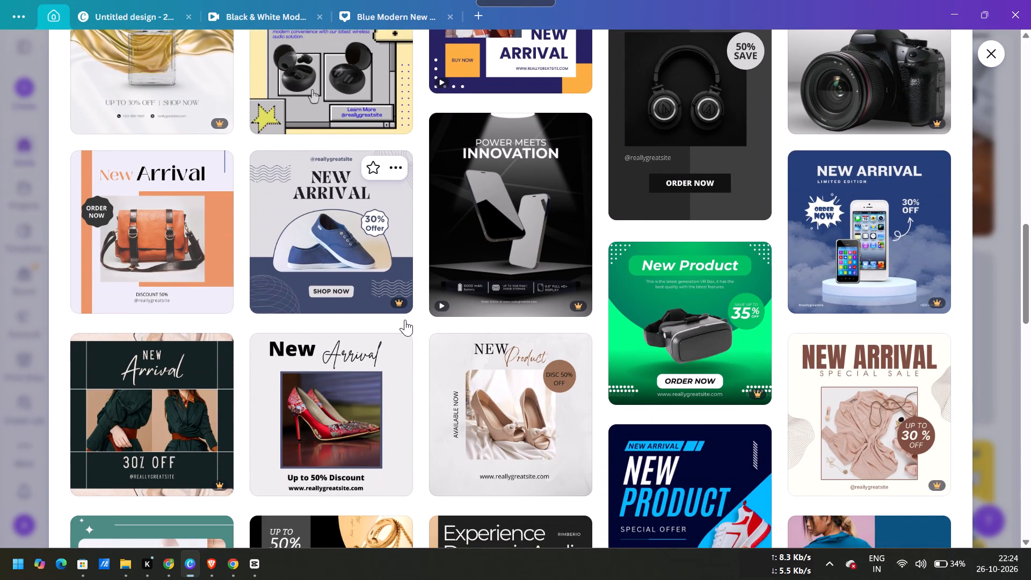
{"action": "scroll", "coordinate": [405, 320], "scroll_direction": "down", "scroll_amount": 2}
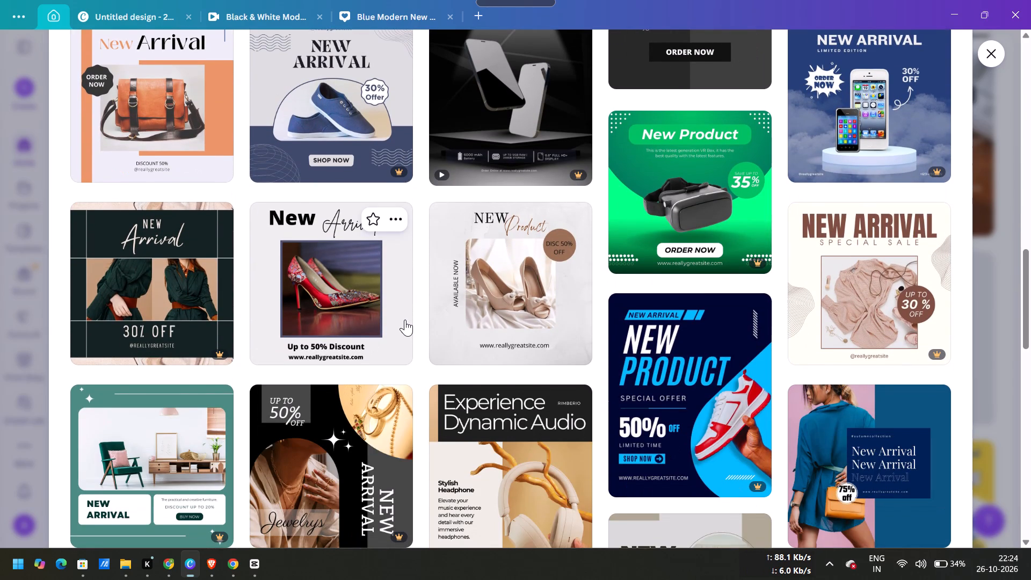
{"action": "scroll", "coordinate": [405, 320], "scroll_direction": "down", "scroll_amount": 4}
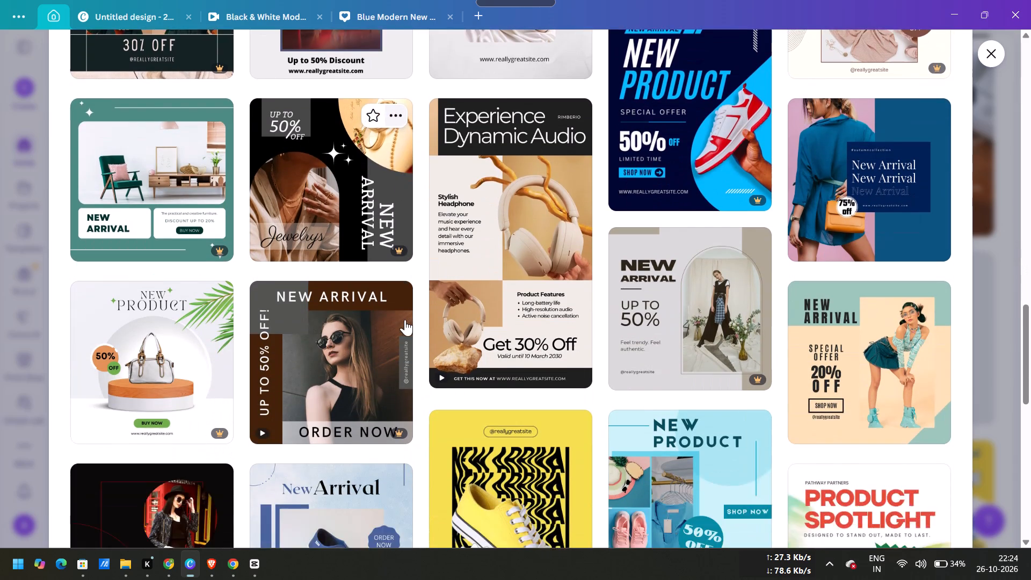
{"action": "scroll", "coordinate": [405, 320], "scroll_direction": "down", "scroll_amount": 1}
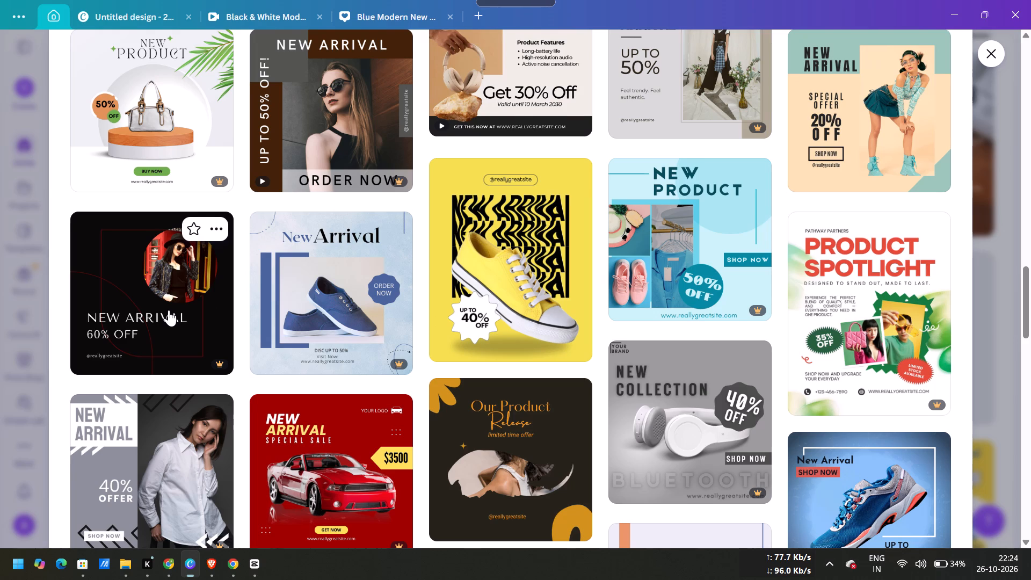
{"action": "scroll", "coordinate": [169, 310], "scroll_direction": "down", "scroll_amount": 1}
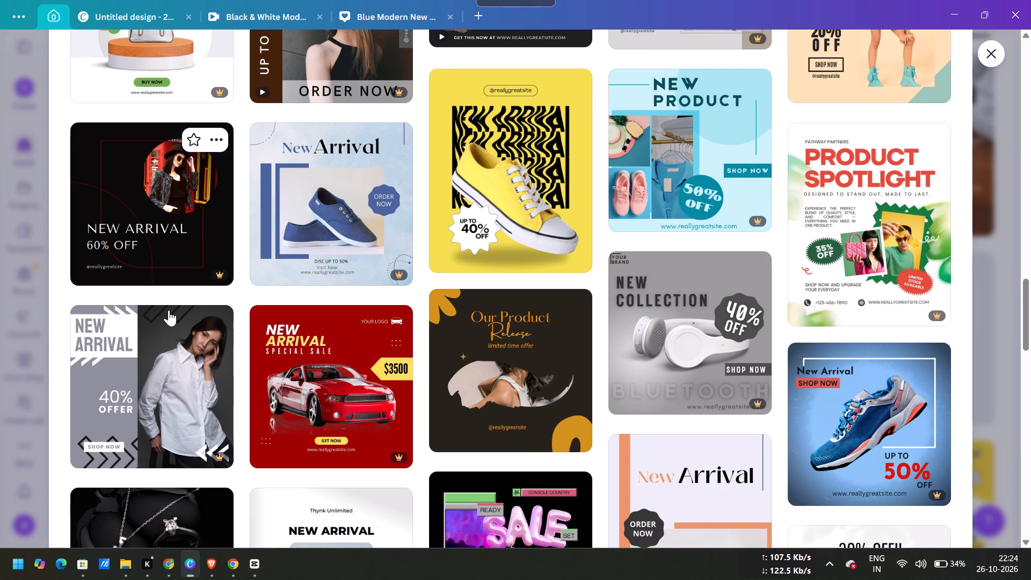
{"action": "scroll", "coordinate": [169, 310], "scroll_direction": "down", "scroll_amount": 2}
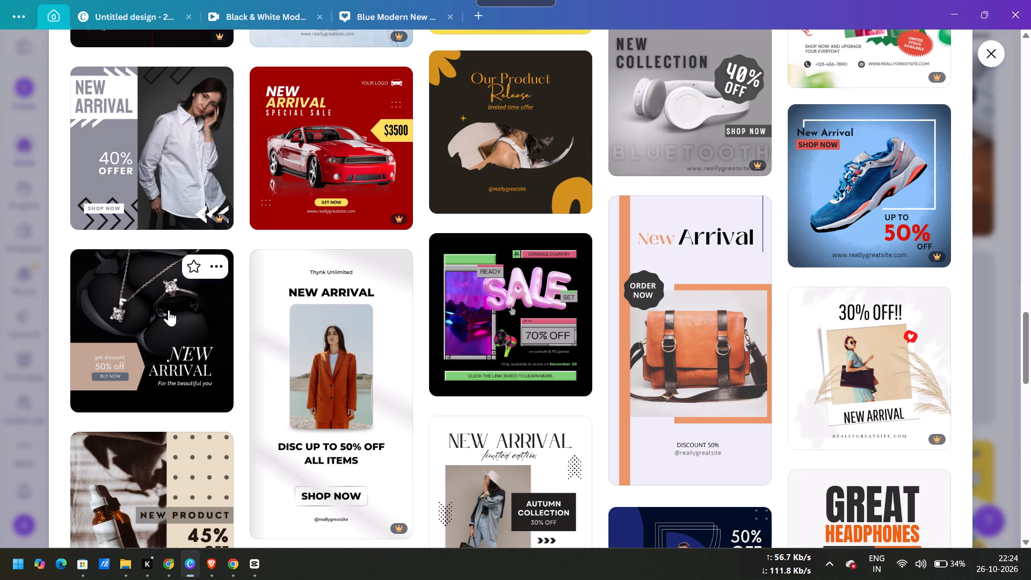
{"action": "scroll", "coordinate": [169, 310], "scroll_direction": "down", "scroll_amount": 4}
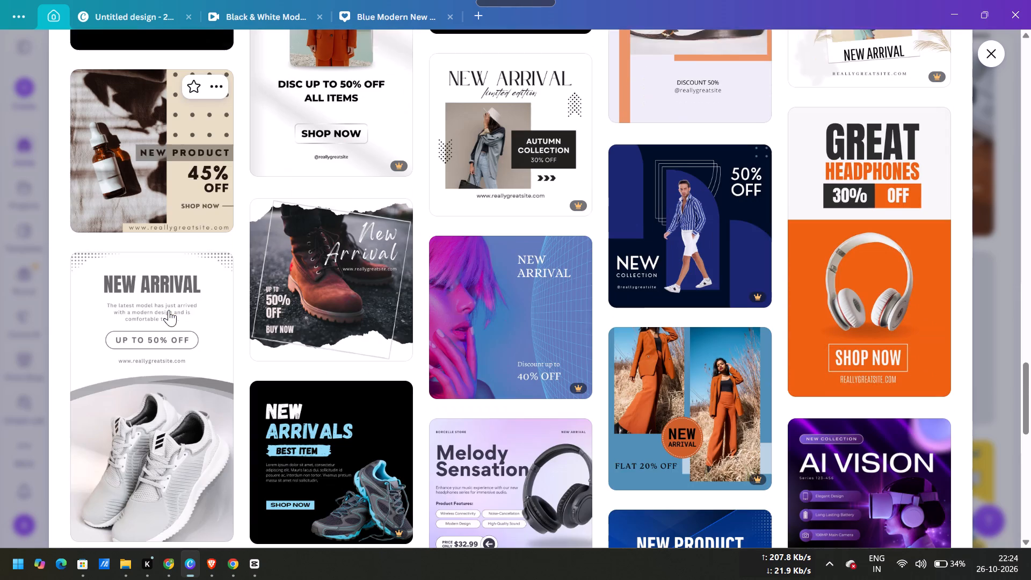
{"action": "scroll", "coordinate": [169, 310], "scroll_direction": "down", "scroll_amount": 1}
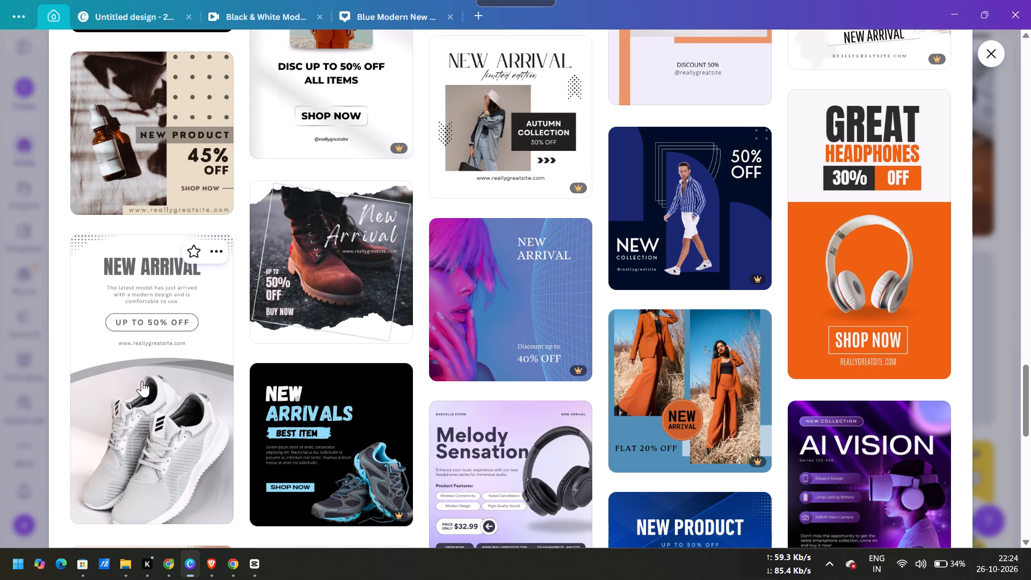
{"action": "scroll", "coordinate": [142, 381], "scroll_direction": "down", "scroll_amount": 3}
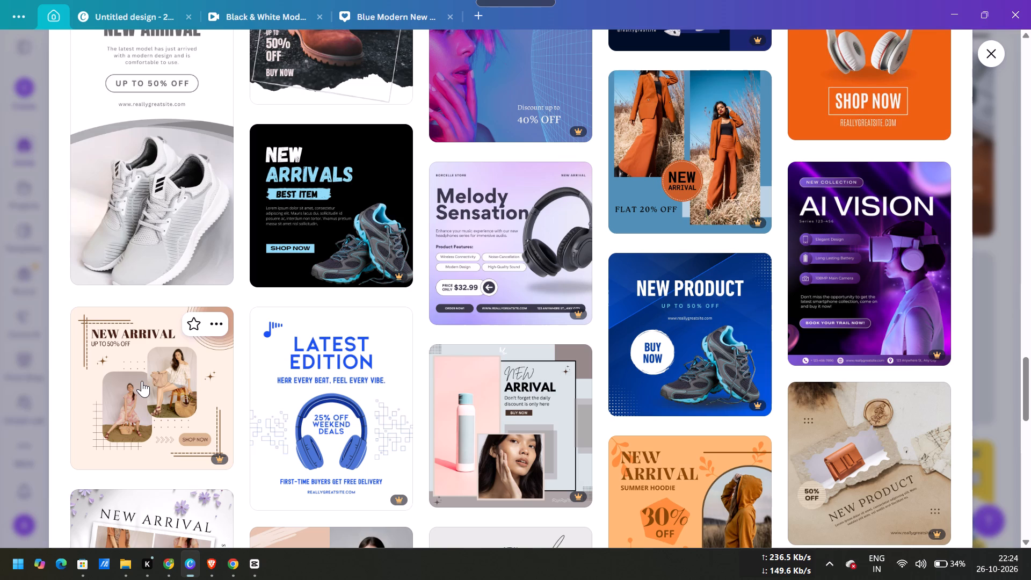
{"action": "scroll", "coordinate": [430, 405], "scroll_direction": "down", "scroll_amount": 1}
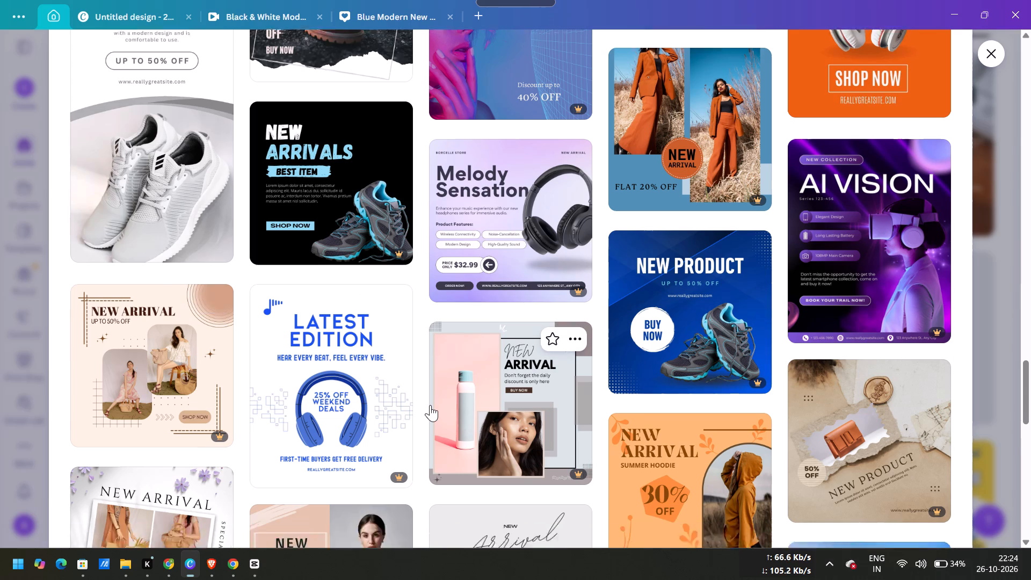
{"action": "scroll", "coordinate": [430, 405], "scroll_direction": "down", "scroll_amount": 5}
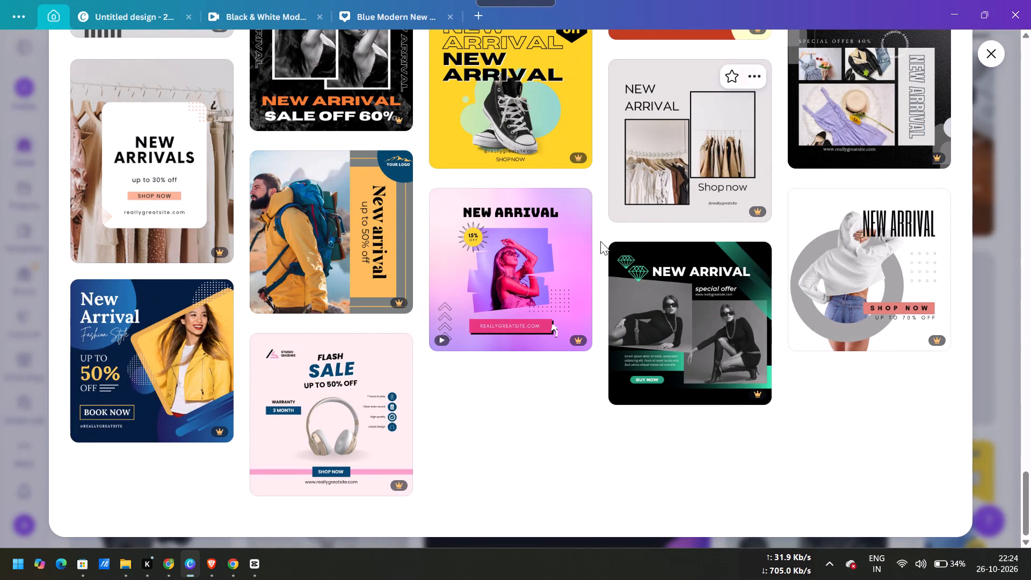
{"action": "scroll", "coordinate": [514, 280], "scroll_direction": "down", "scroll_amount": 2}
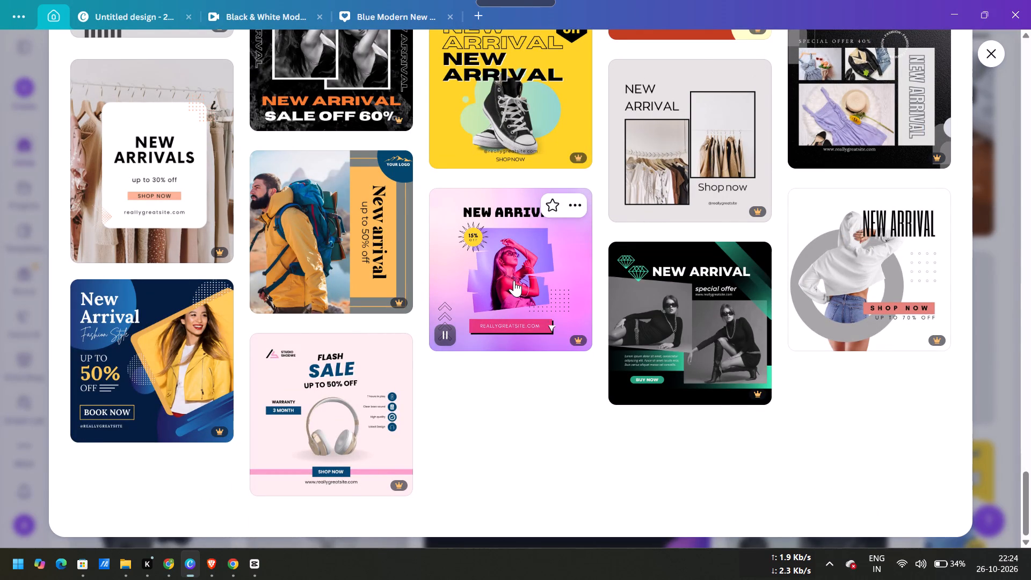
{"action": "scroll", "coordinate": [514, 280], "scroll_direction": "up", "scroll_amount": 2}
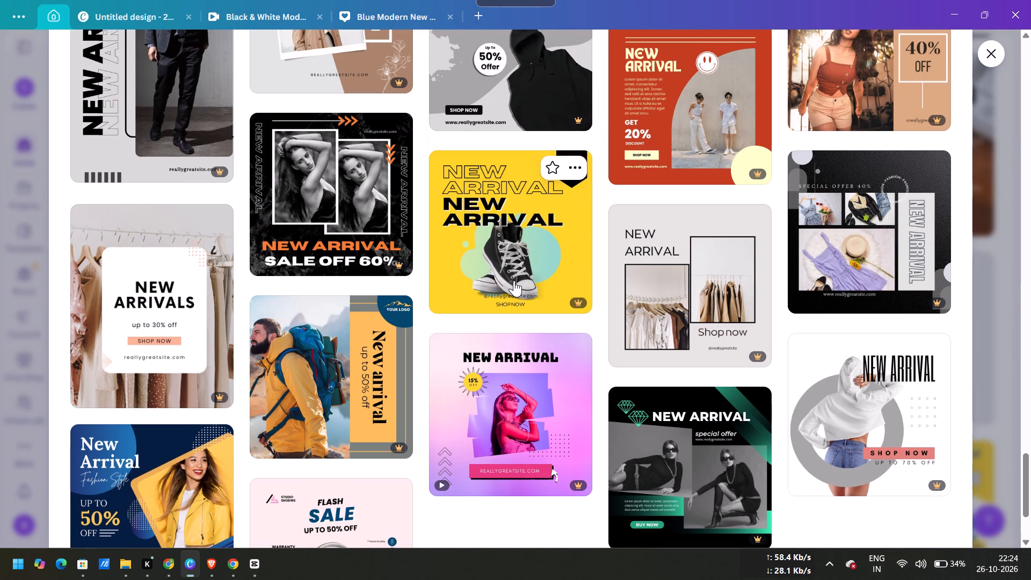
{"action": "scroll", "coordinate": [514, 280], "scroll_direction": "up", "scroll_amount": 4}
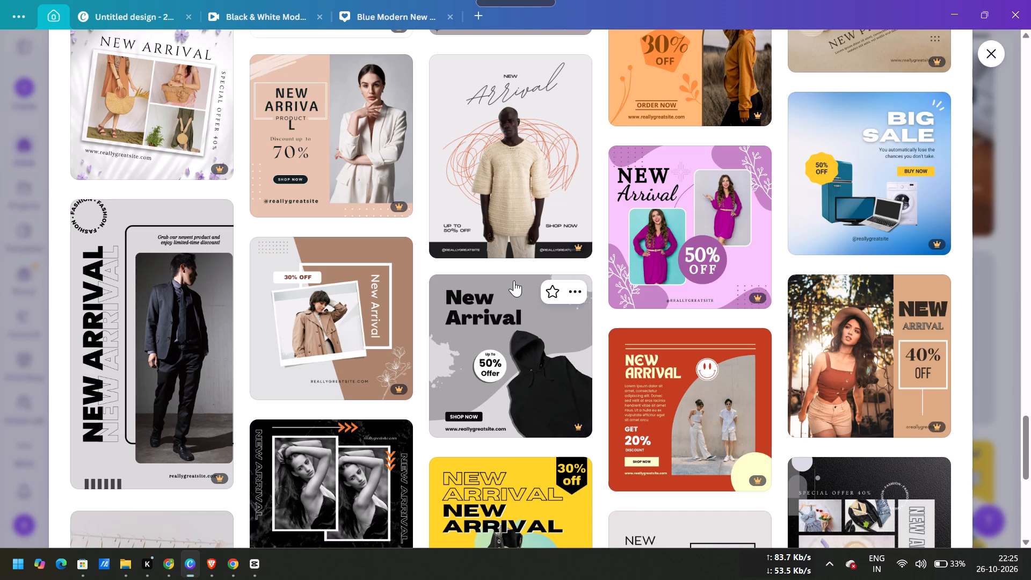
Find the Black and Cream Elegant Modern Minimalist New Arrival Instagram Post template among the suggestions and open it for customising.
{"action": "scroll", "coordinate": [514, 280], "scroll_direction": "up", "scroll_amount": 1}
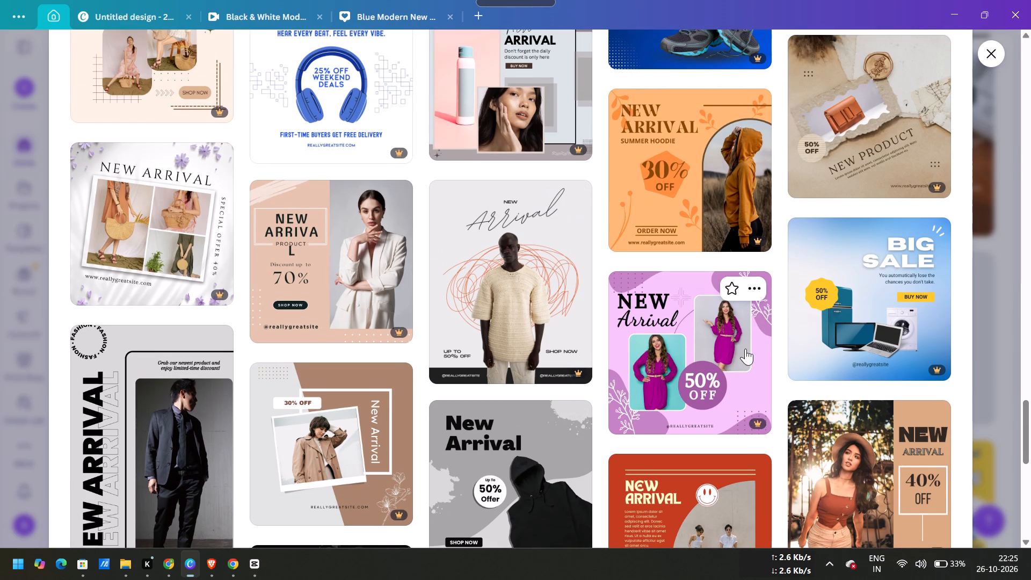
{"action": "scroll", "coordinate": [809, 309], "scroll_direction": "up", "scroll_amount": 2}
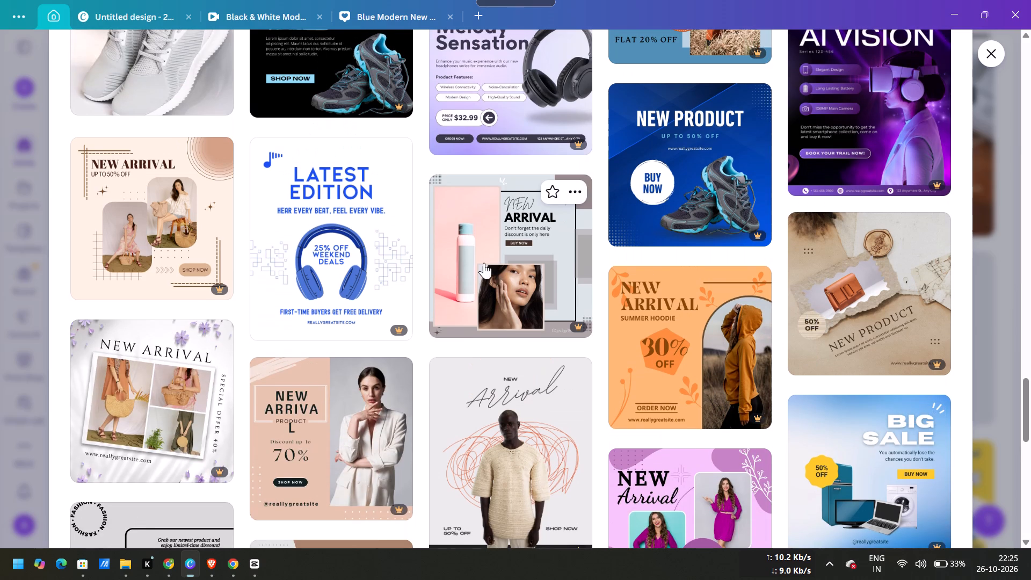
{"action": "scroll", "coordinate": [136, 212], "scroll_direction": "up", "scroll_amount": 2}
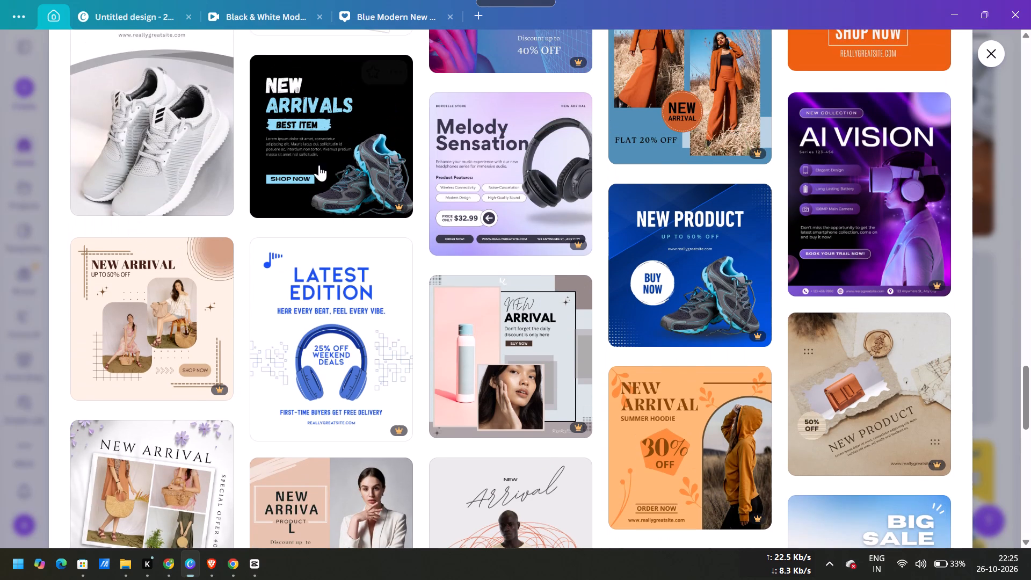
{"action": "scroll", "coordinate": [158, 148], "scroll_direction": "up", "scroll_amount": 4}
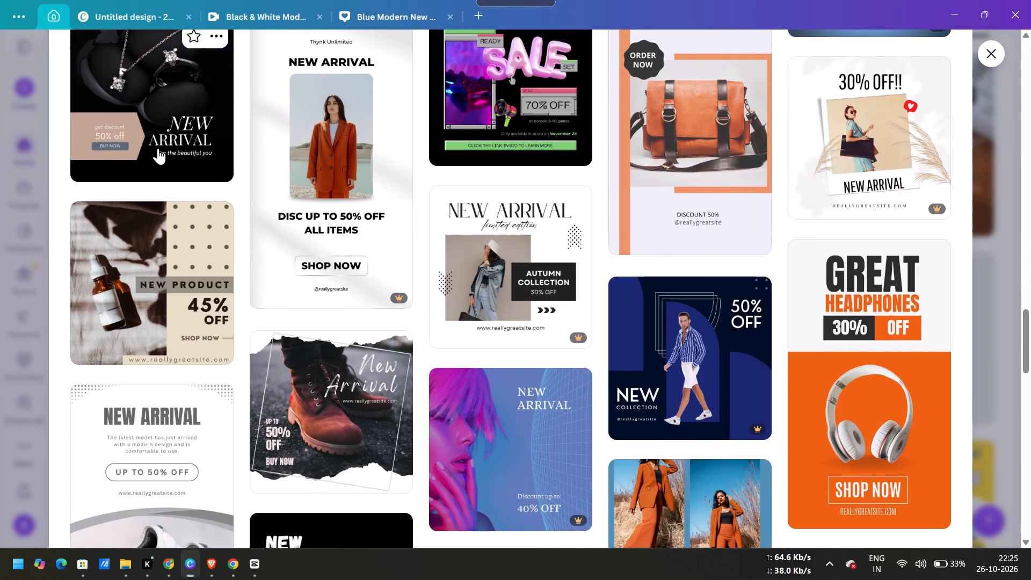
{"action": "left_click", "coordinate": [158, 148]}
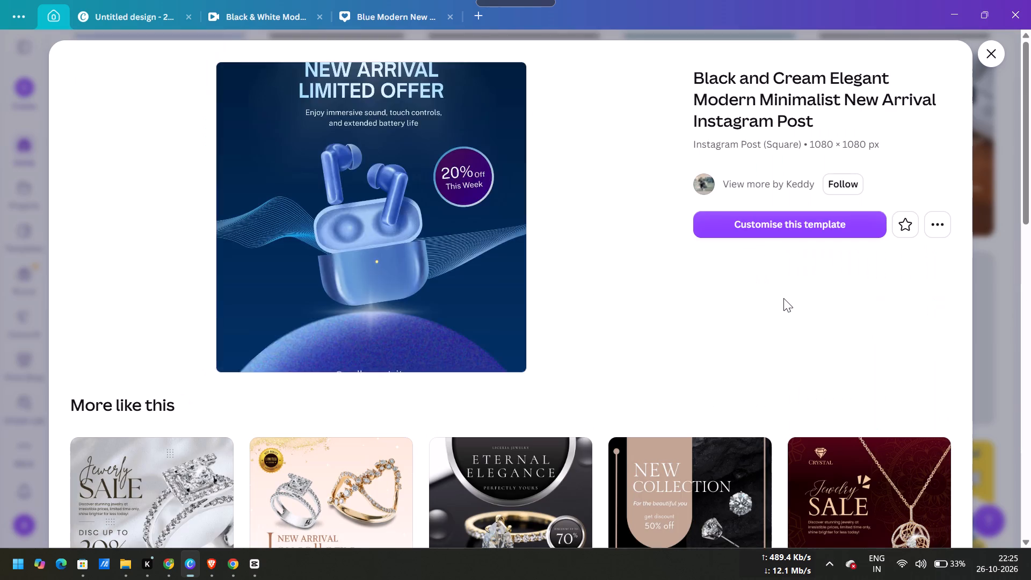
{"action": "left_click", "coordinate": [757, 228]}
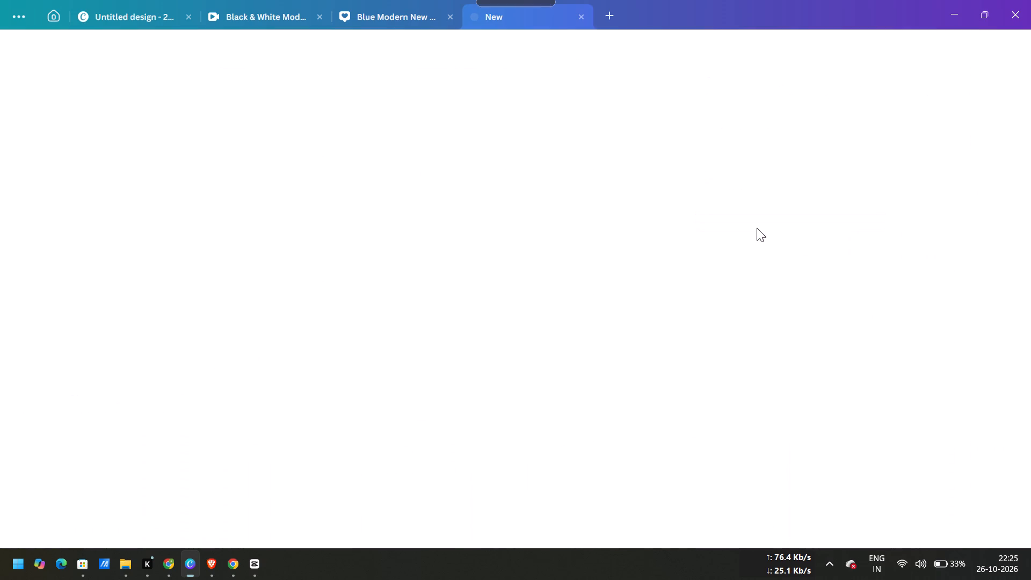